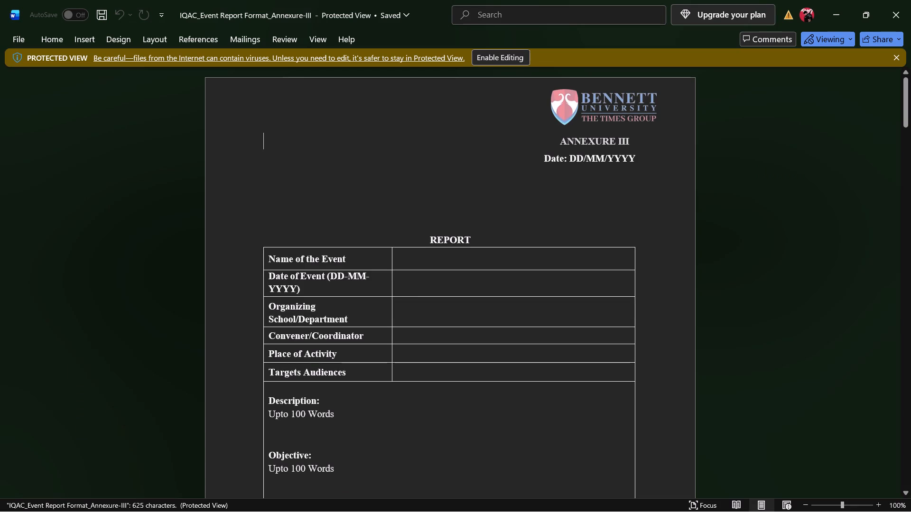
Take the event report document out of Protected View so it can be edited.
click(451, 257)
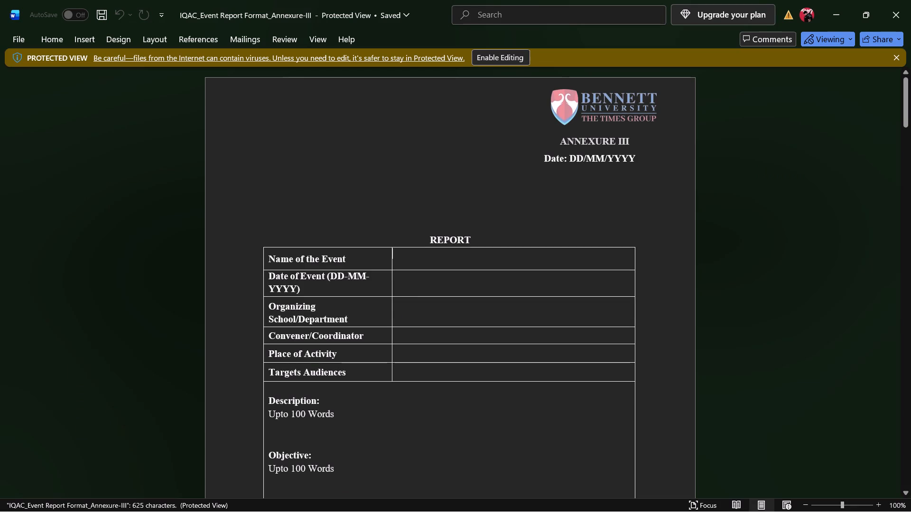
click(451, 257)
click(454, 258)
click(503, 58)
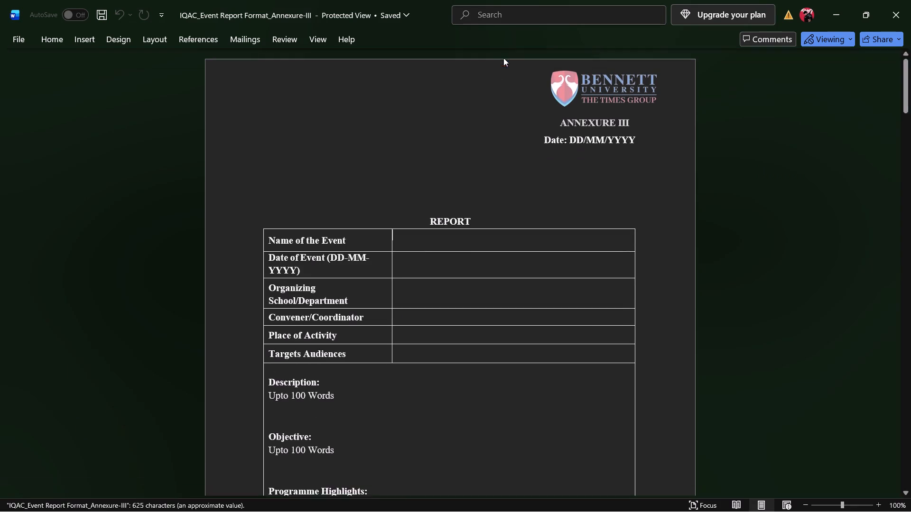
Replace the DD/MM/YYYY placeholder on the Date line below ANNEXURE III with the day and month 30/10.
click(639, 204)
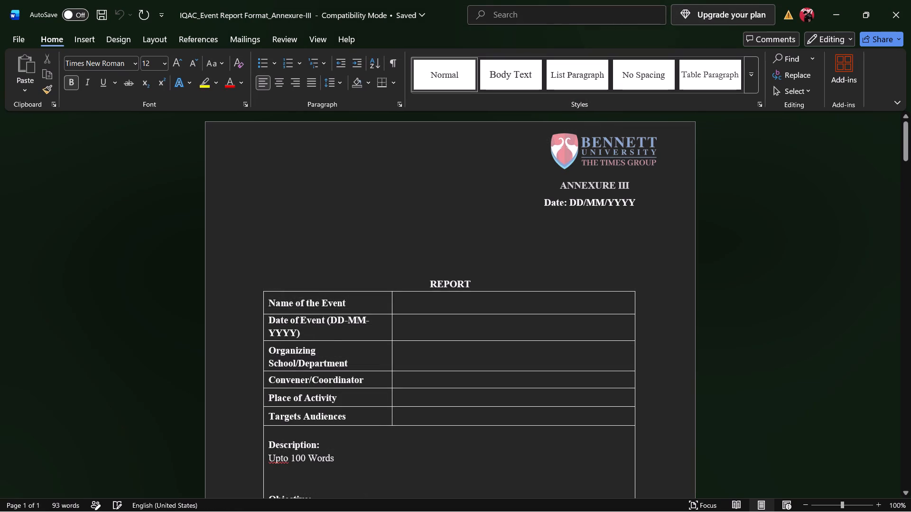
key(BackSpace)
key(BackSpace)
key(BackSpace)
key(BackSpace)
key(BackSpace)
key(BackSpace)
key(BackSpace)
key(BackSpace)
key(BackSpace)
key(BackSpace)
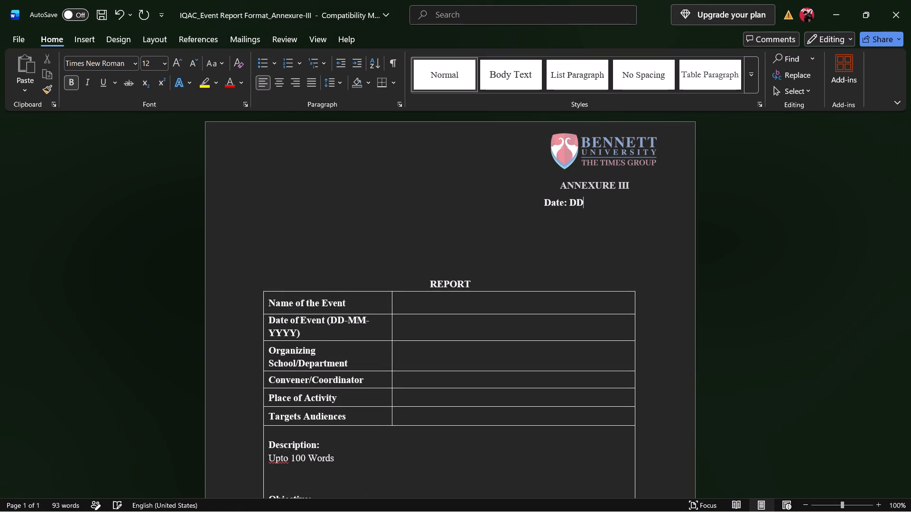
key(BackSpace)
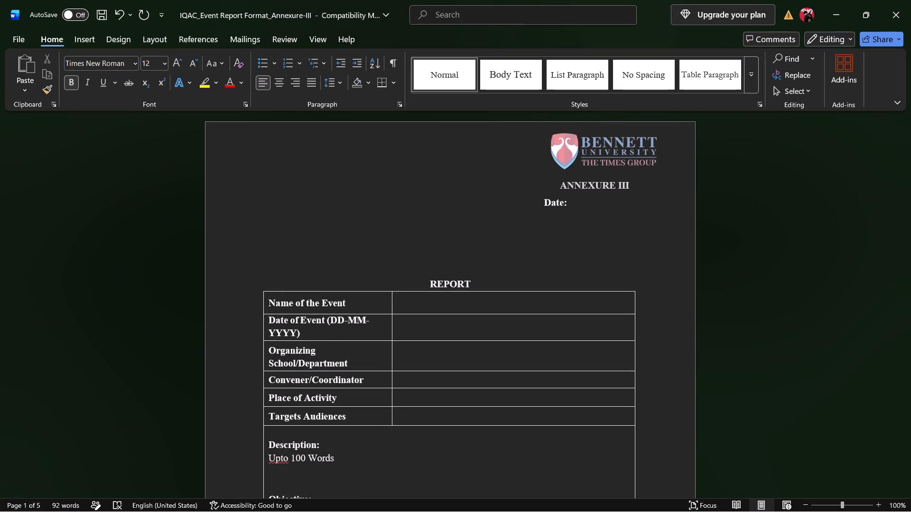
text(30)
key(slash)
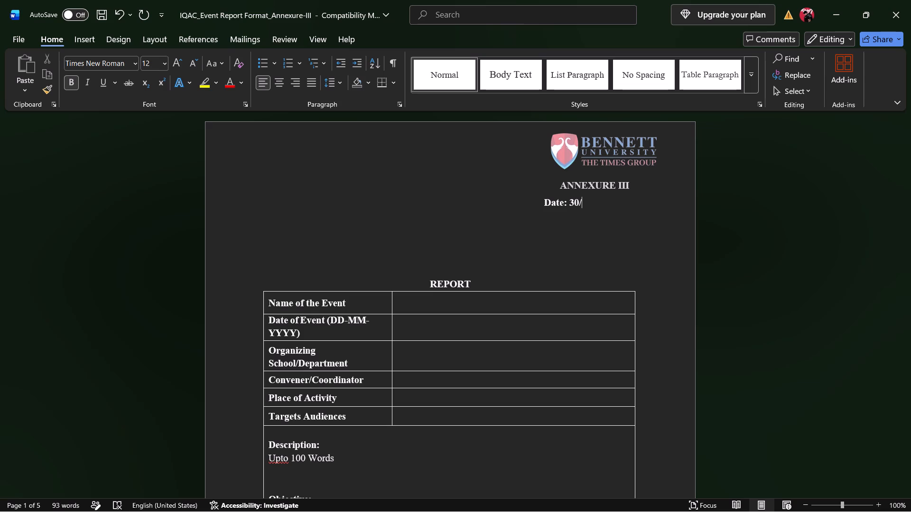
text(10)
Complete the Date line below ANNEXURE III by adding the year 2026 after the day and month.
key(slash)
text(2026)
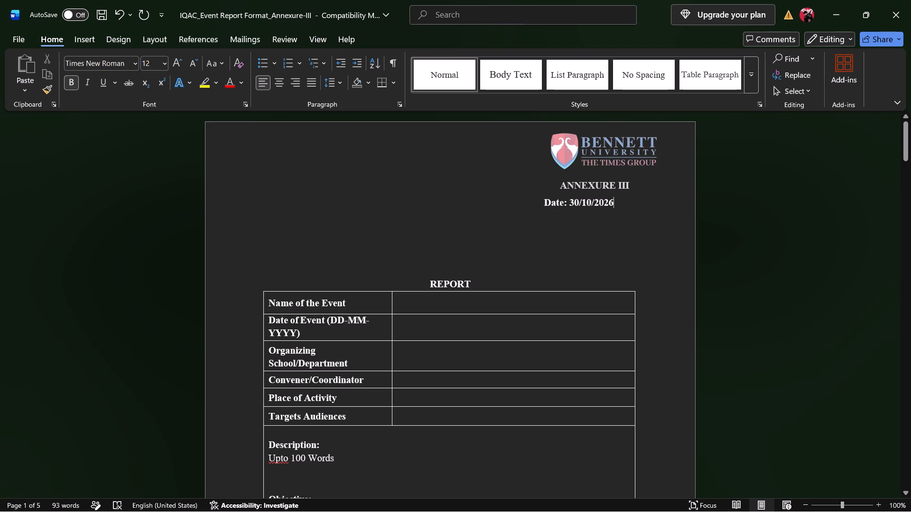
Enter DECODE as the start of the event name in the Name of the Event row of the REPORT table.
click(445, 305)
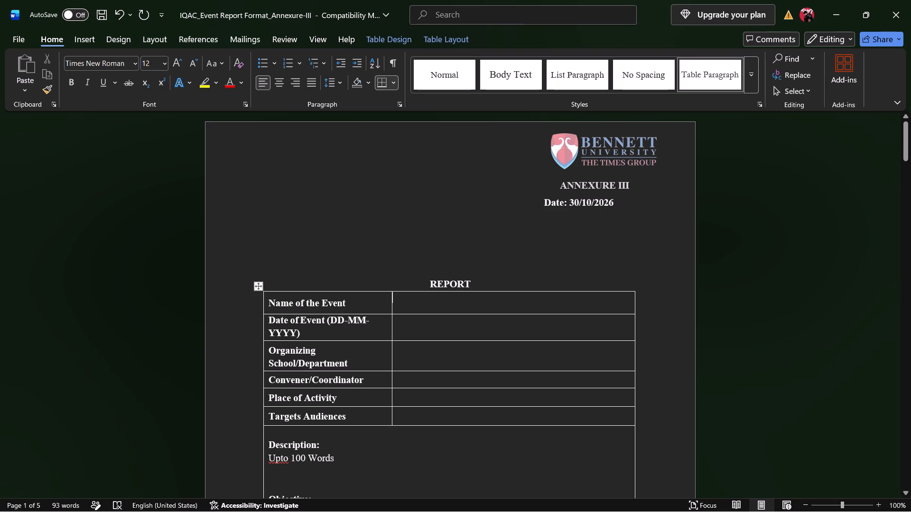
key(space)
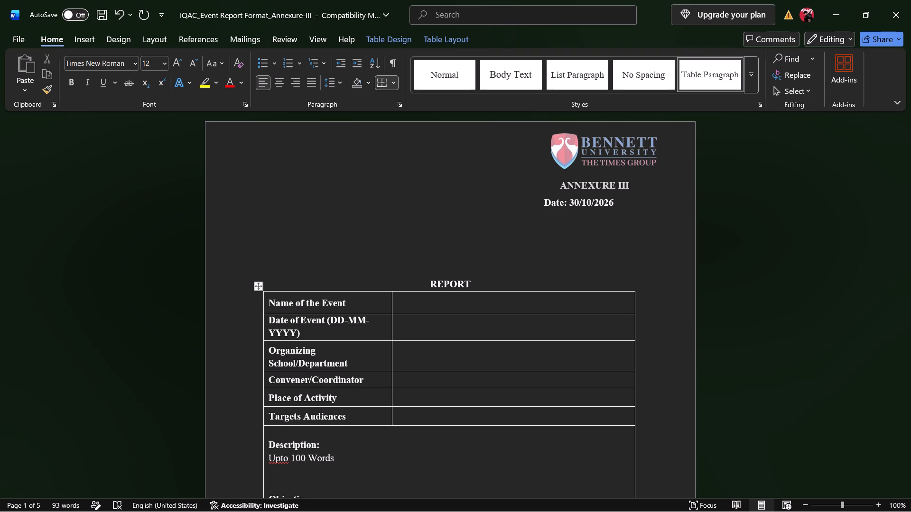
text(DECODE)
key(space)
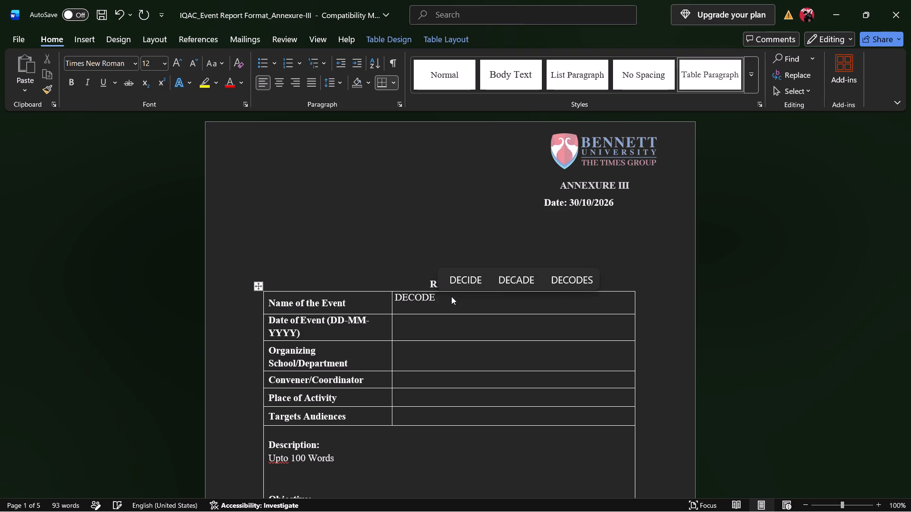
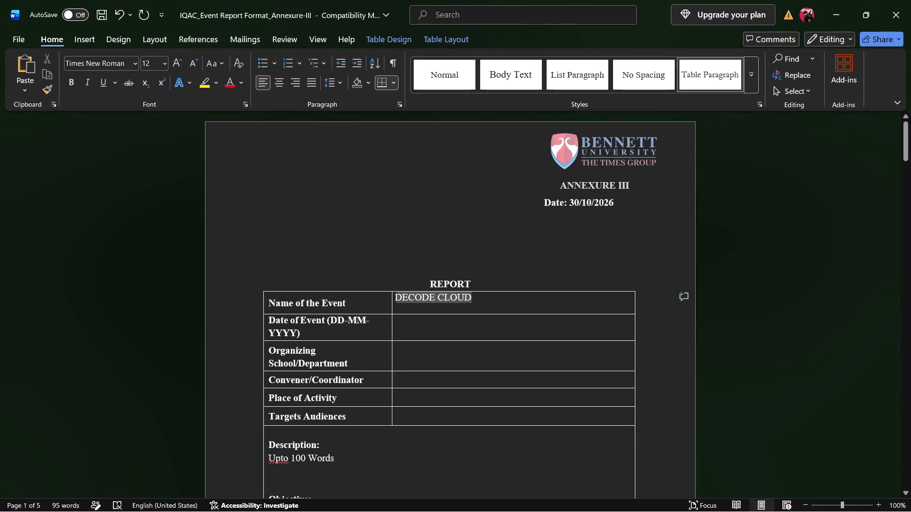
Replace the entry in the Name of the Event row of the report table with DECODE AWS.
drag(424, 305, 407, 305)
key(BackSpace)
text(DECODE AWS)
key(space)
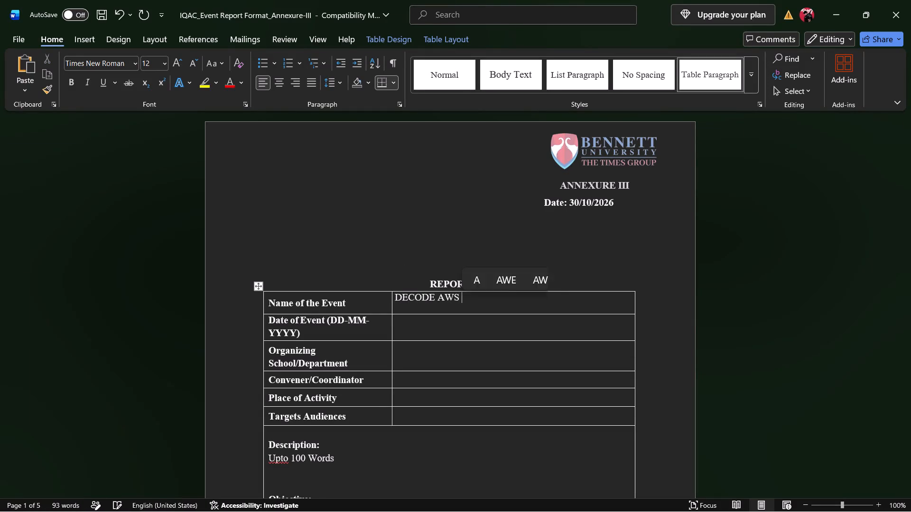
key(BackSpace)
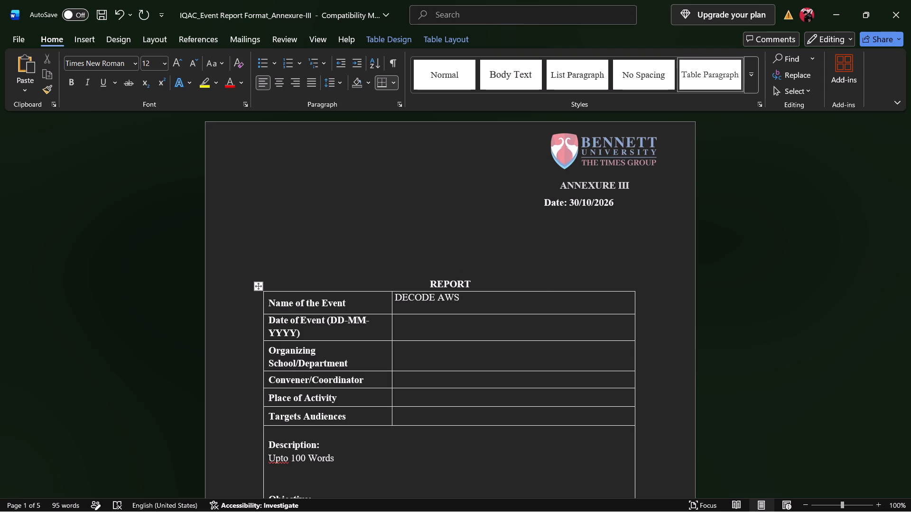
Select the whole DECODE AWS entry in the Name of the Event row.
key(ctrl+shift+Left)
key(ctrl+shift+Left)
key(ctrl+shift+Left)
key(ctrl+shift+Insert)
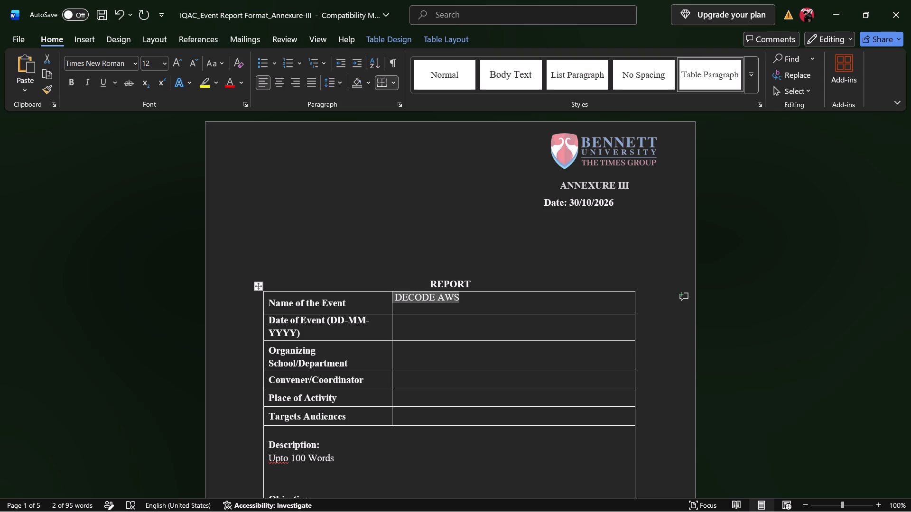
Centre the DECODE AWS text in the Name of the Event cell.
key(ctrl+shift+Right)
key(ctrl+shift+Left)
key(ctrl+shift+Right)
click(276, 84)
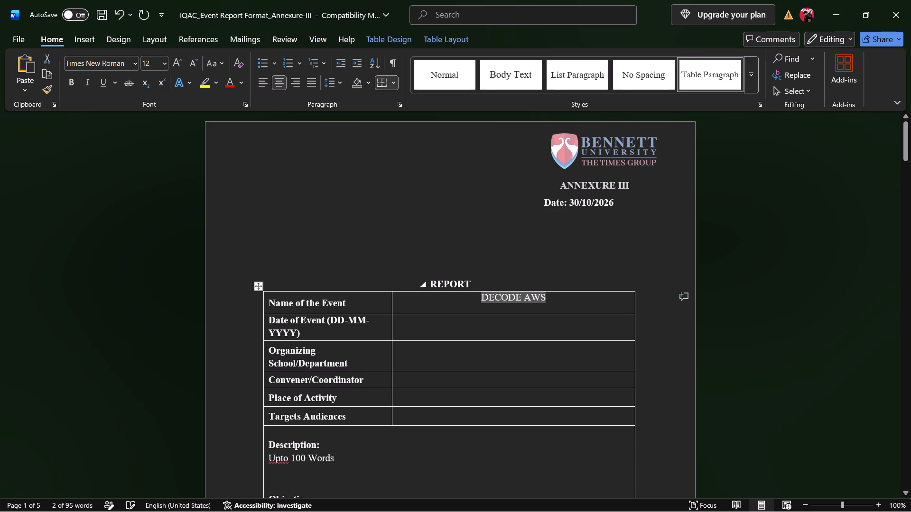
Set the line spacing of the DECODE AWS text in the Name of the Event cell to 1.5.
click(473, 304)
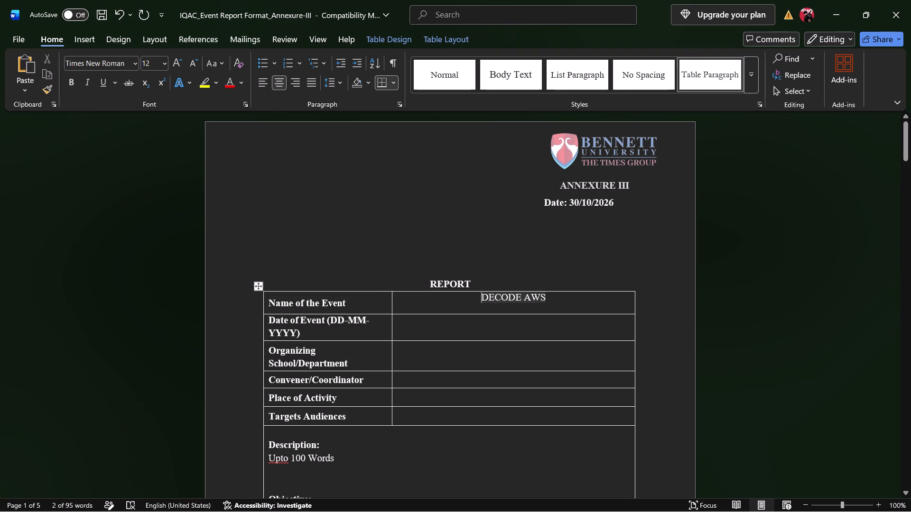
drag(553, 296, 474, 301)
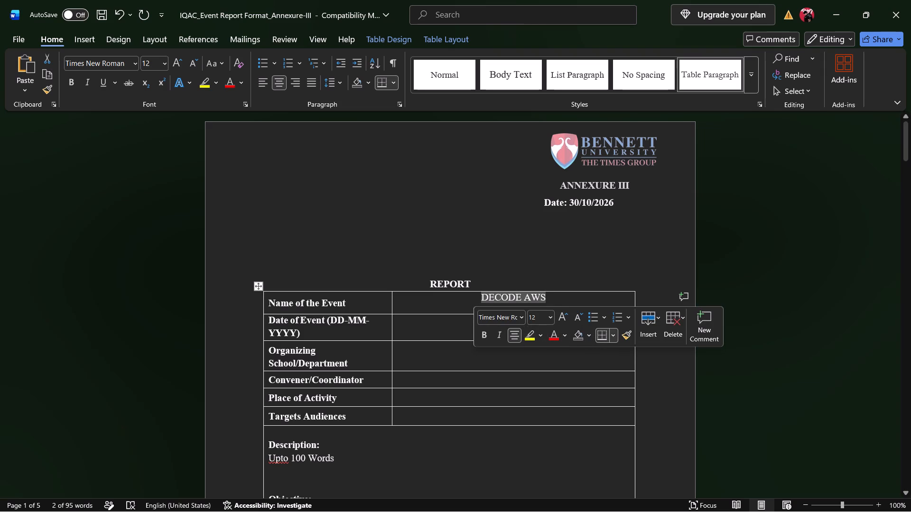
click(327, 81)
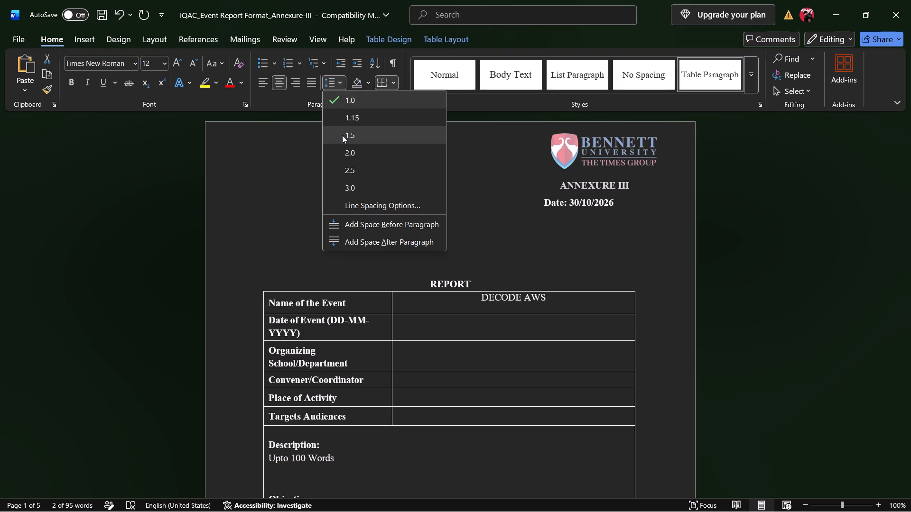
key(Right)
key(Down)
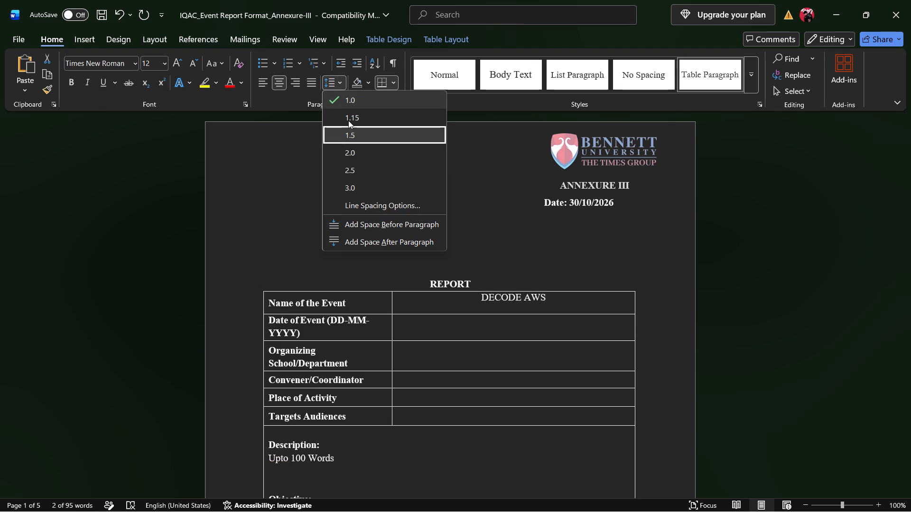
key(Up)
key(Down)
key(Up)
key(Down)
key(Return)
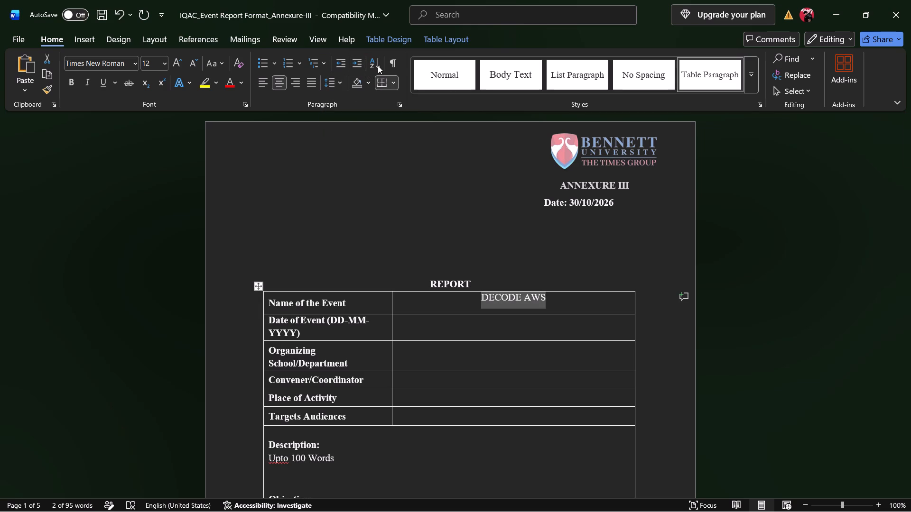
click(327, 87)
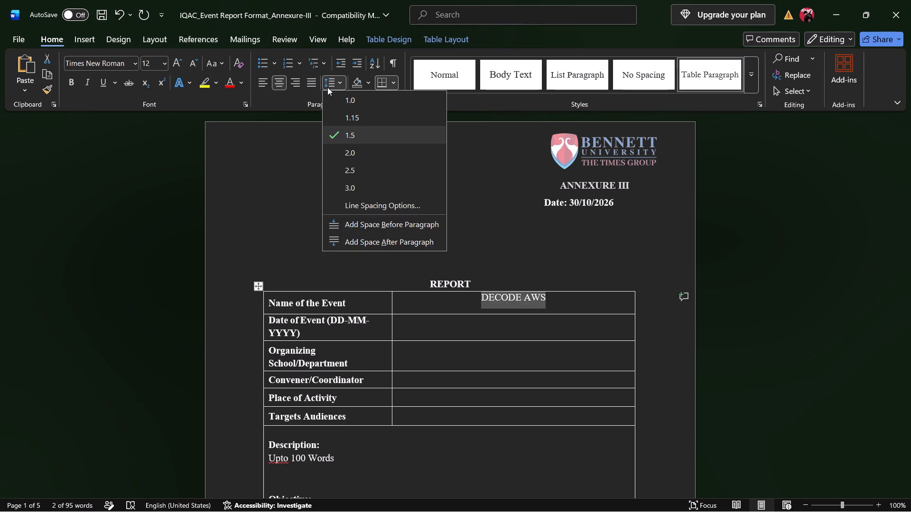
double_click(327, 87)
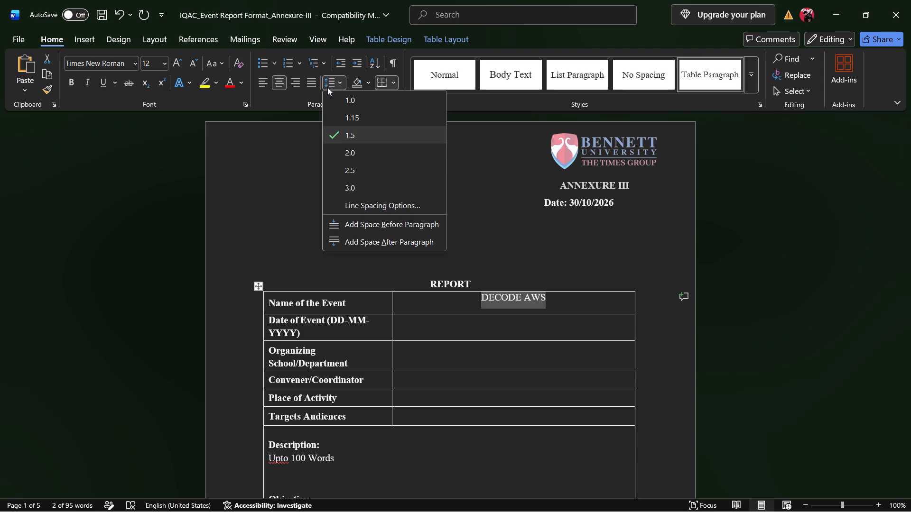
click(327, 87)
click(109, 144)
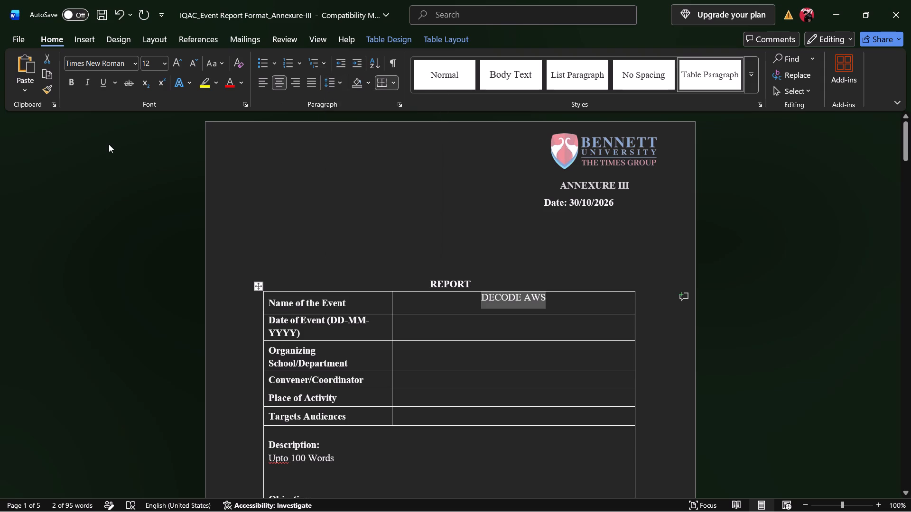
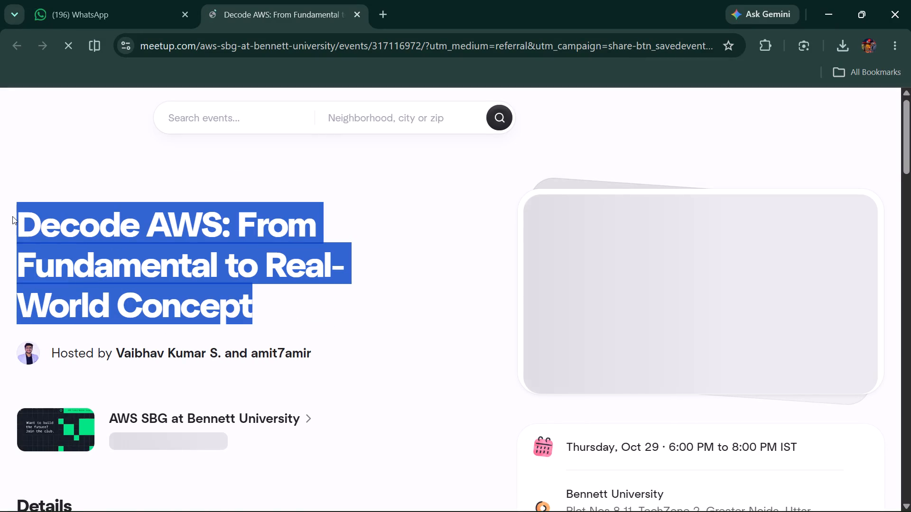
Replace the Name of the Event text with the title "Decode AWS: From Fundamental to Real-World Concept" copied from the Meetup page.
key(ctrl+c)
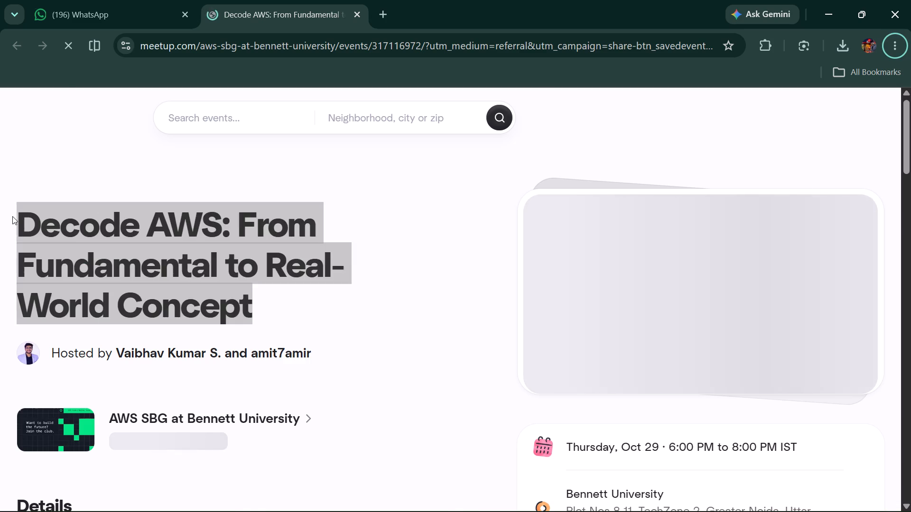
key(alt+Tab)
drag(562, 296, 474, 294)
key(BackSpace)
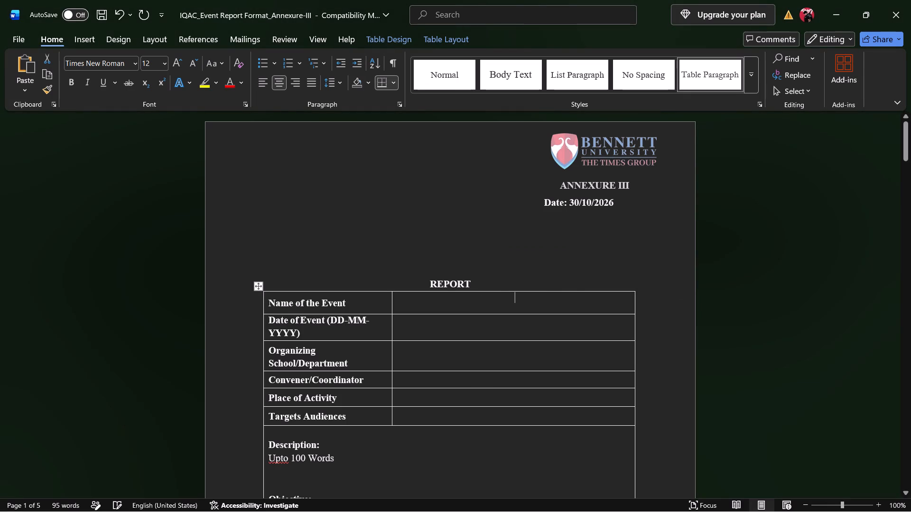
key(ctrl+v)
ctrl+click(474, 294)
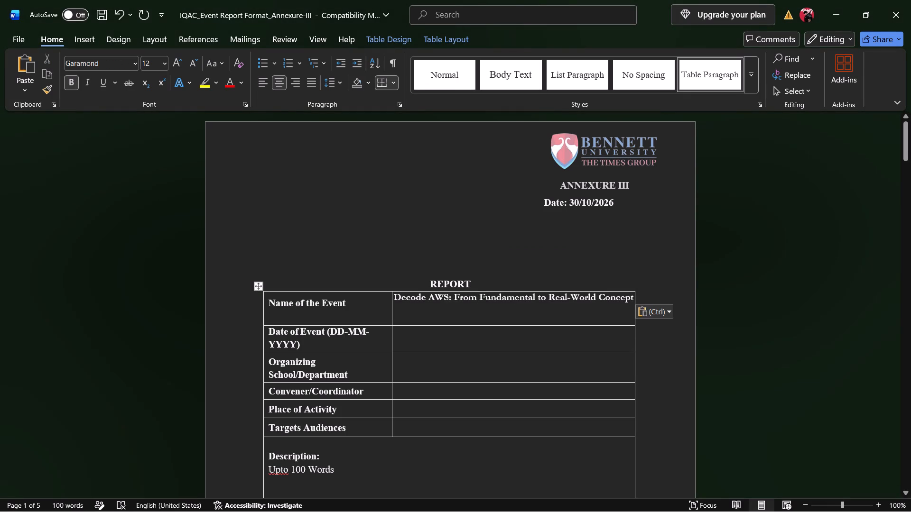
Left-align the event title in the Name of the Event cell.
click(503, 313)
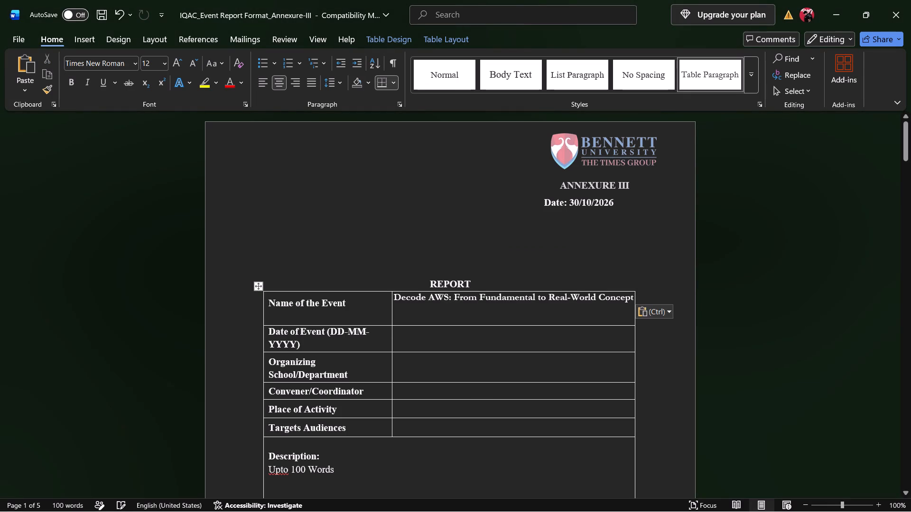
click(396, 296)
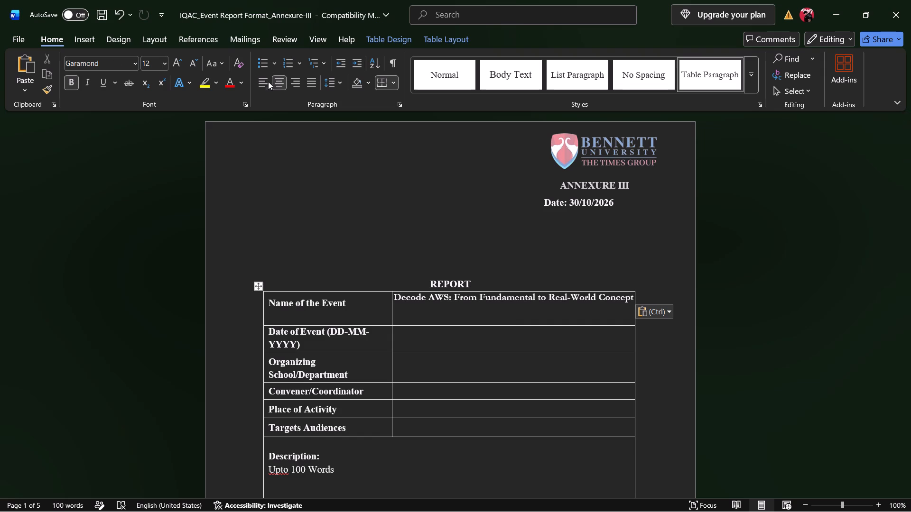
click(264, 83)
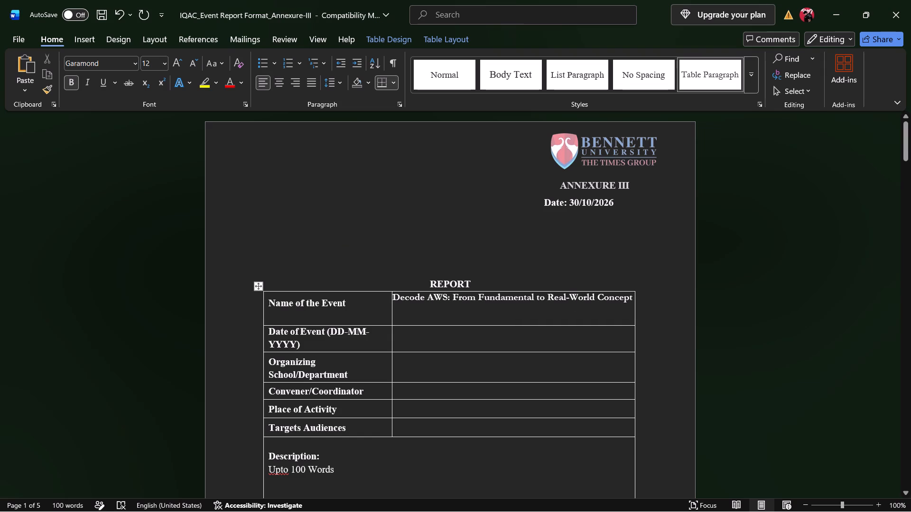
Remove the extra blank line from the Name of the Event cell, keeping the title on the cell's first line.
click(556, 311)
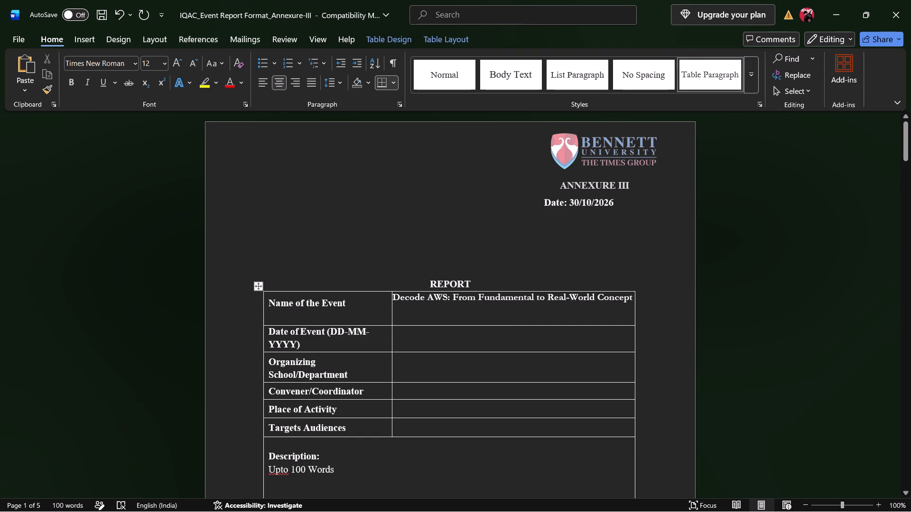
drag(395, 300, 592, 303)
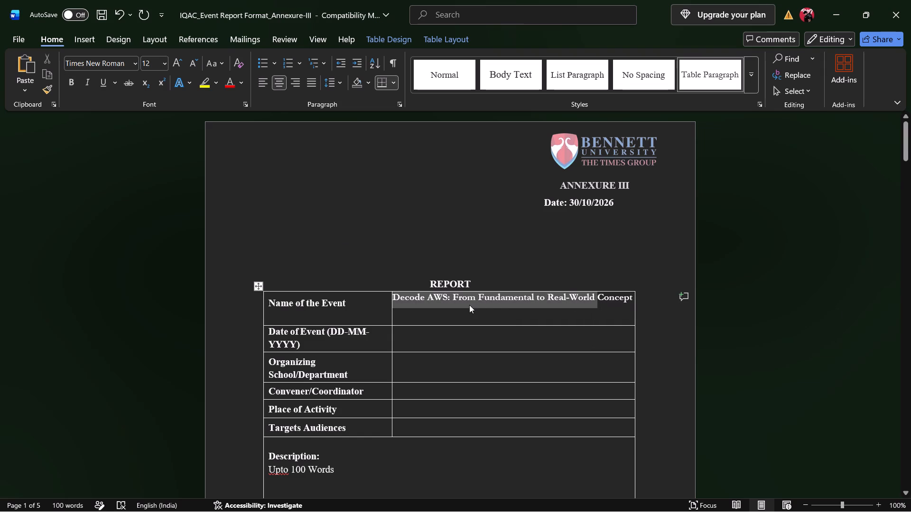
click(469, 305)
click(396, 298)
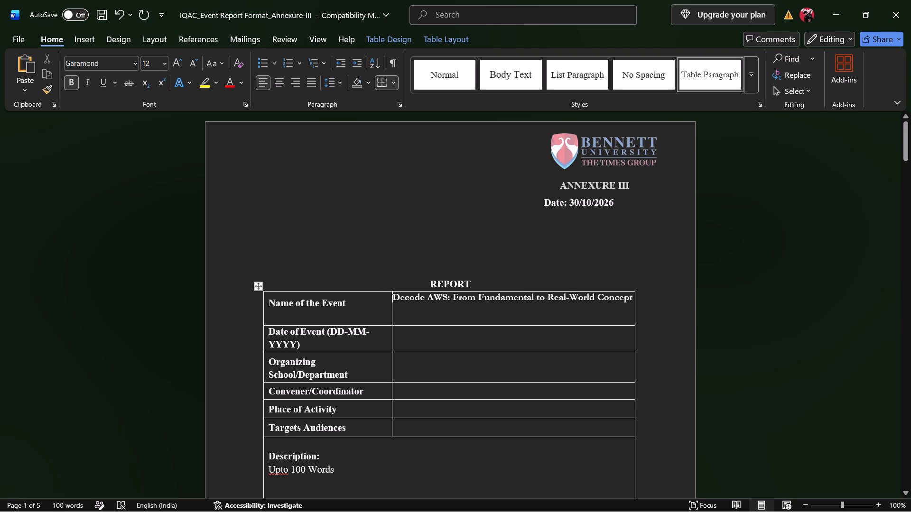
key(Return)
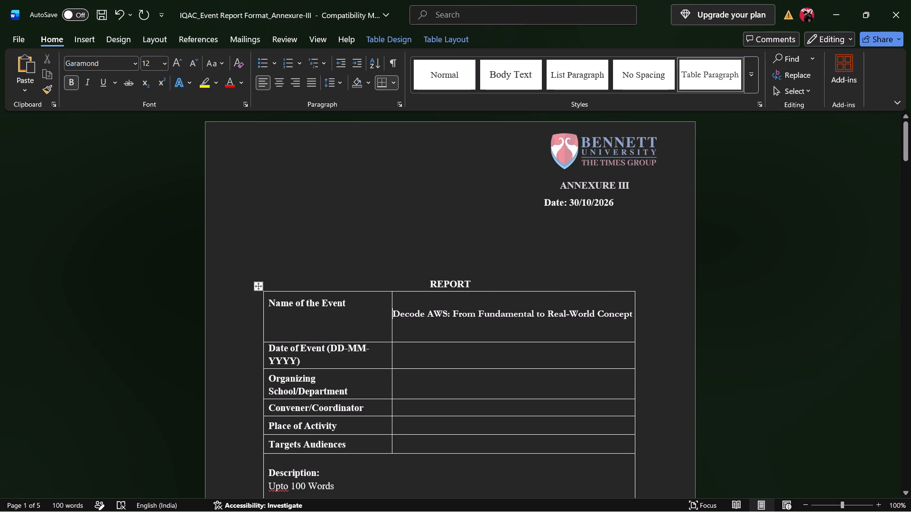
click(421, 331)
key(BackSpace)
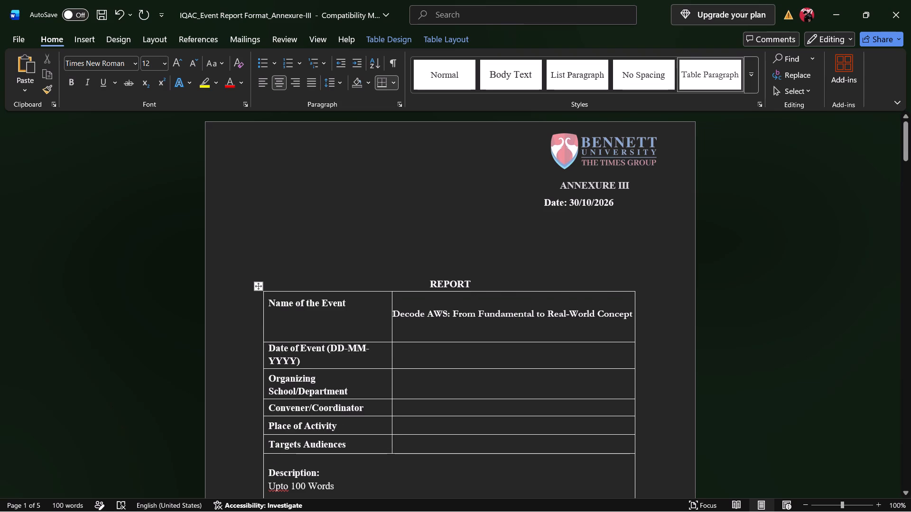
key(BackSpace)
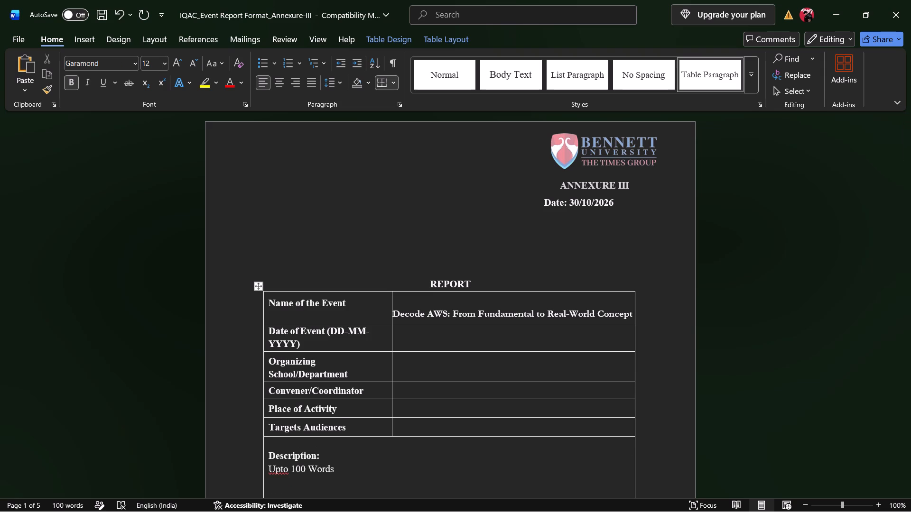
key(Return)
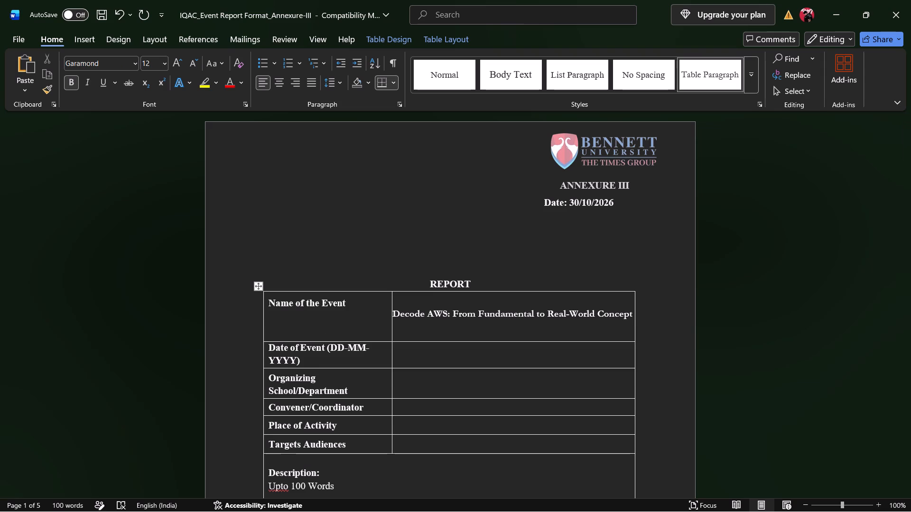
key(BackSpace)
click(395, 311)
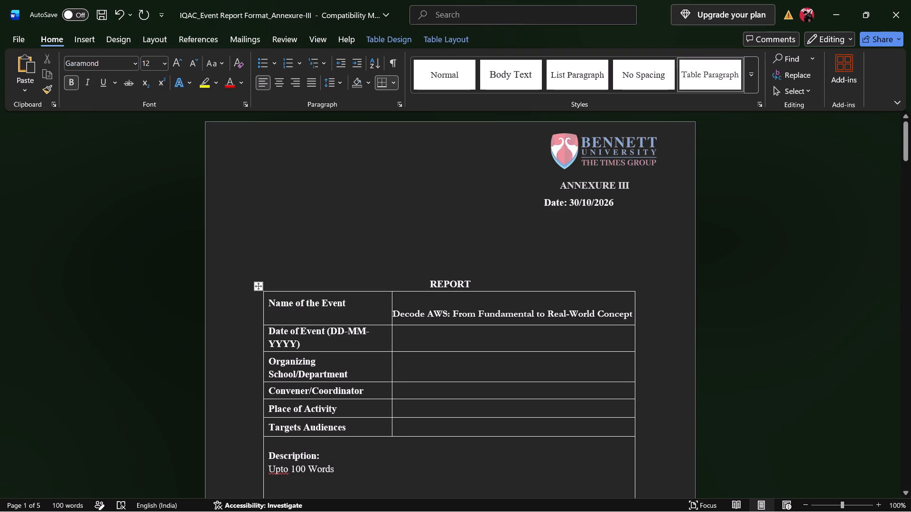
key(BackSpace)
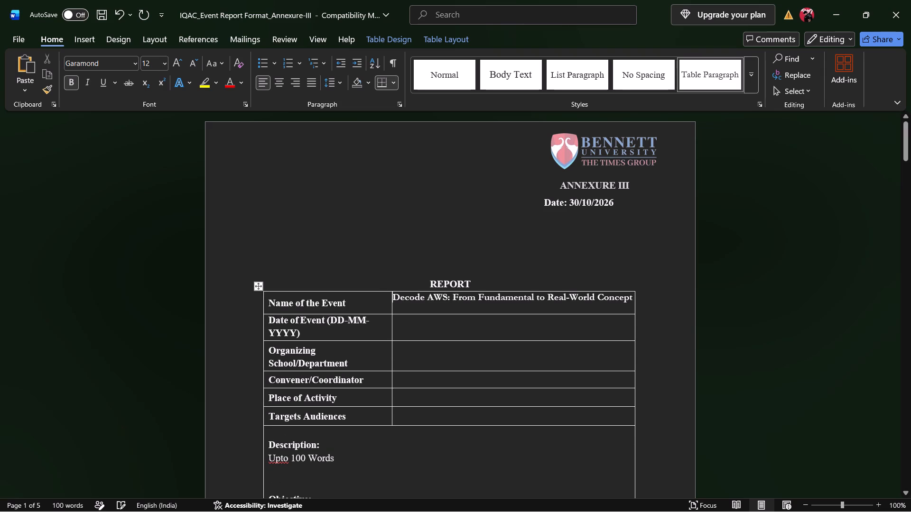
Check the event date on the Meetup page and enter 29-10-2026 in the Date of Event cell.
click(426, 325)
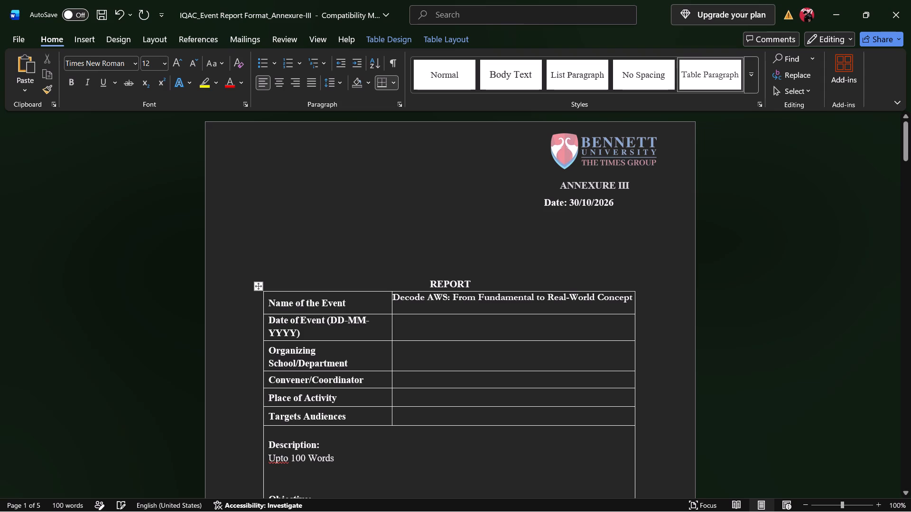
key(alt+Tab)
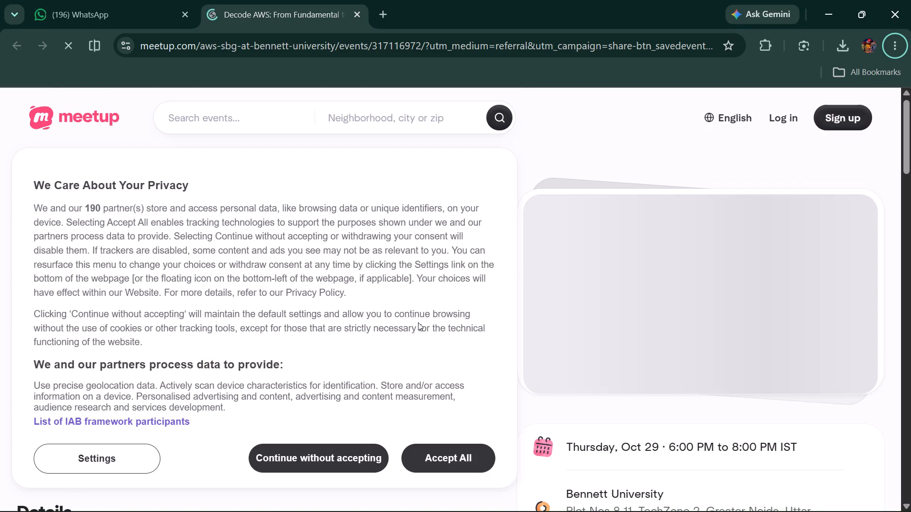
scroll(418, 322, down, 2)
key(alt+Tab)
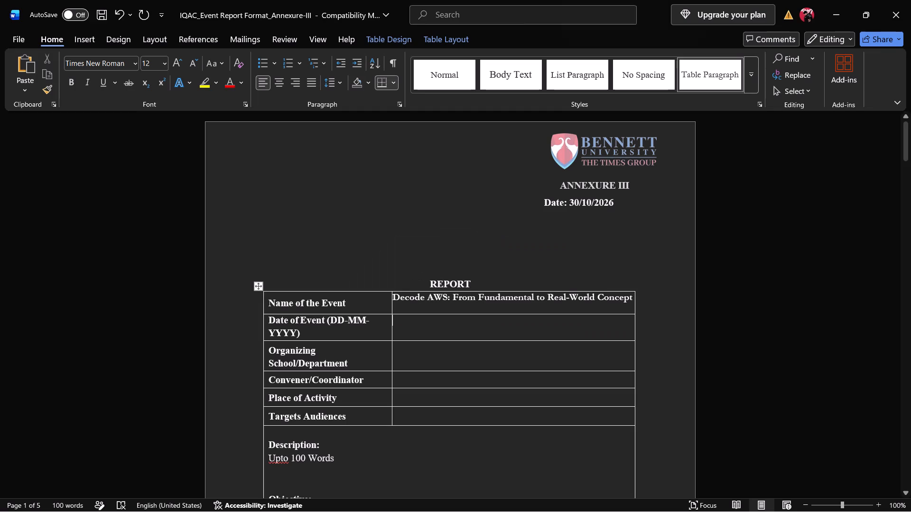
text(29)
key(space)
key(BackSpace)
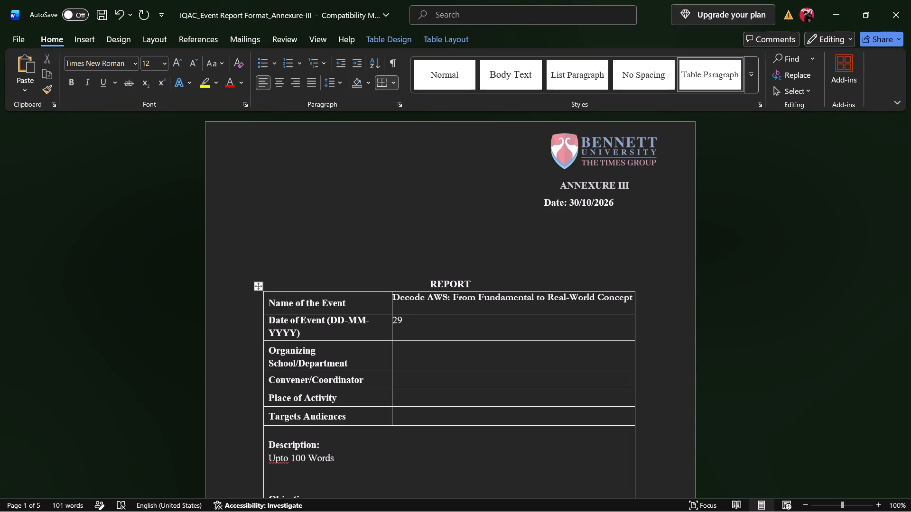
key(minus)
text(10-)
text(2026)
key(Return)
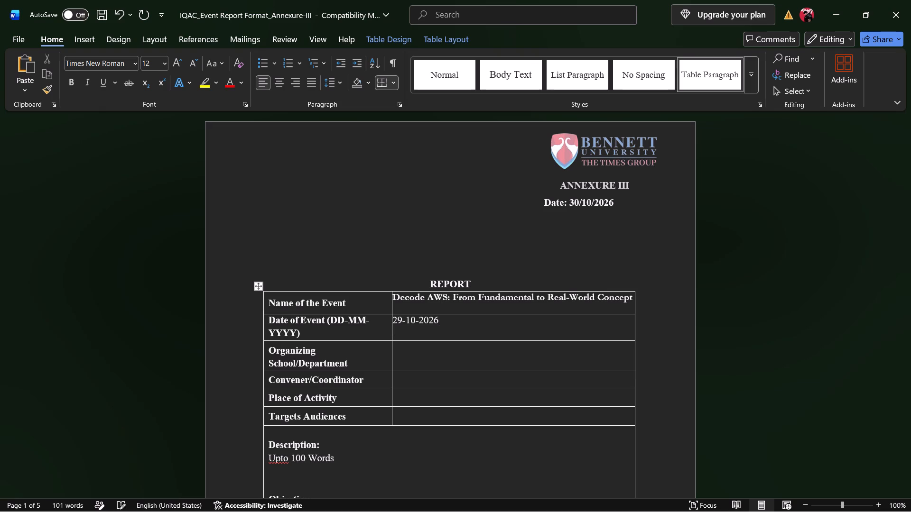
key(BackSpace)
Enter SCSET in the Organizing School/Department cell.
click(462, 353)
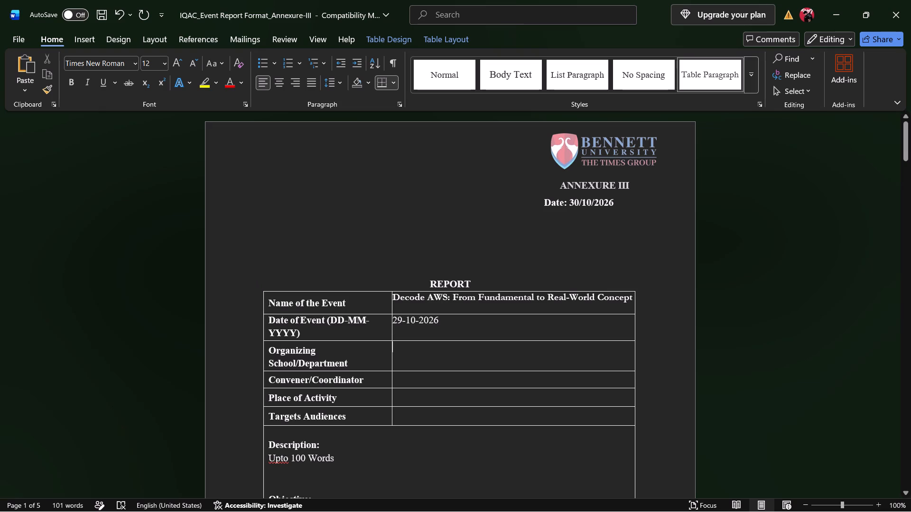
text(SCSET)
Enter the faculty coordinator's name in capitals, prefixed with DR., in the Convener/Coordinator cell.
click(431, 379)
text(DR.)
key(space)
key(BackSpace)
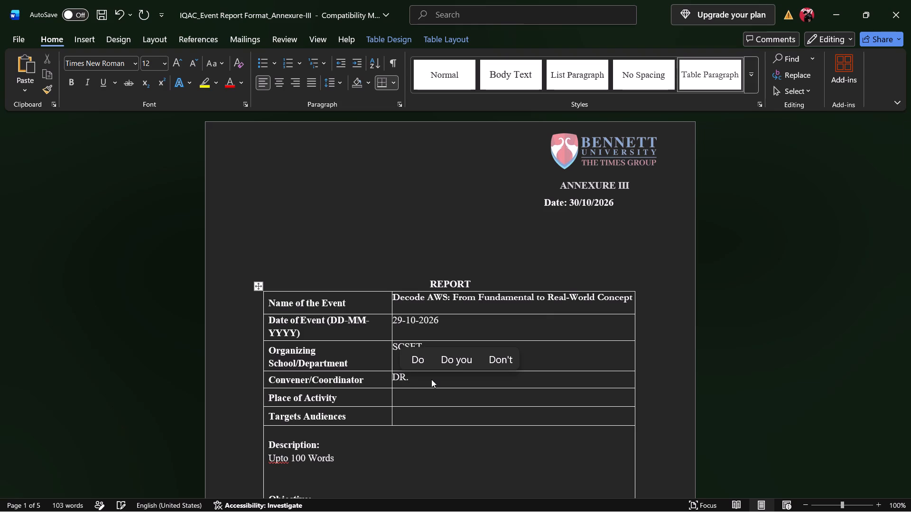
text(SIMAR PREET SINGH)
Dismiss the Meetup location request and examine the downloaded talk session poster for the event details, returning to the report.
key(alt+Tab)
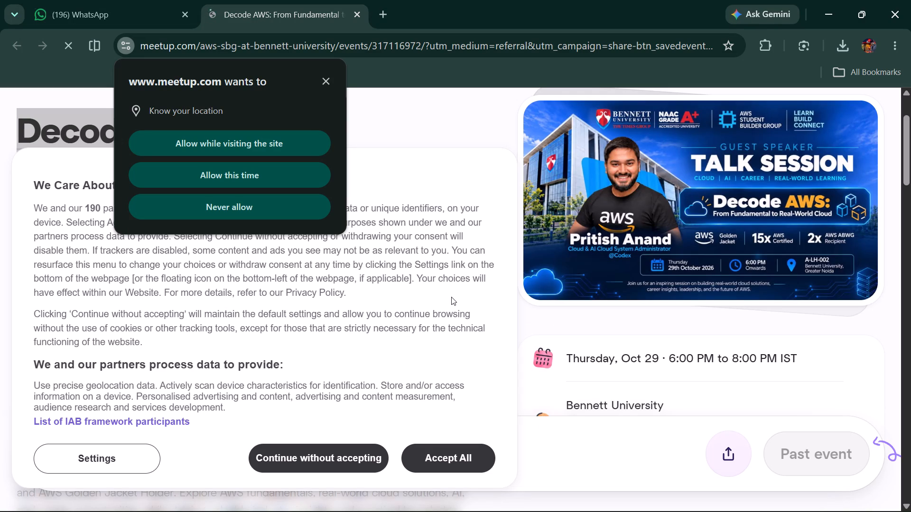
click(434, 231)
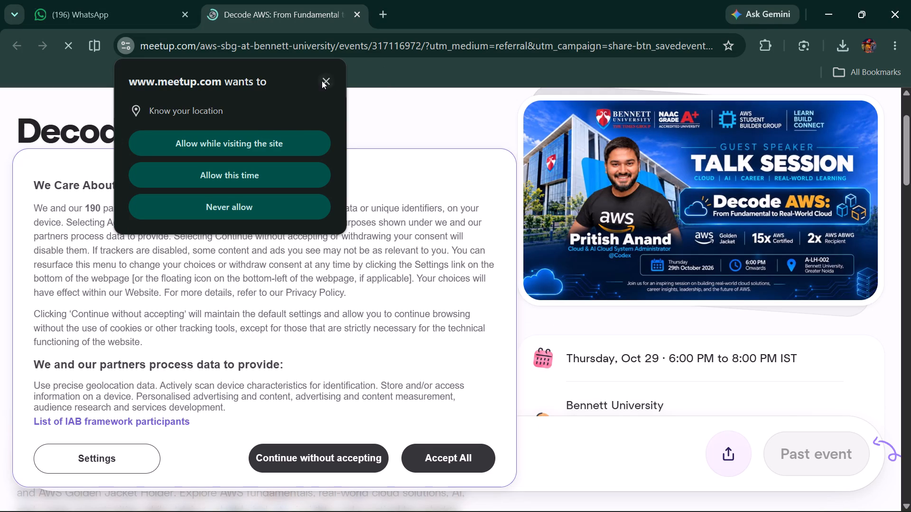
click(322, 81)
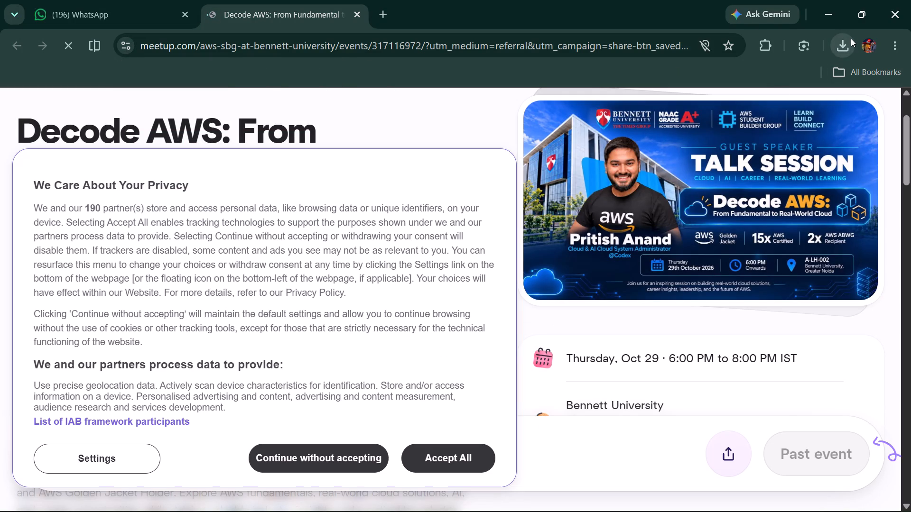
click(851, 38)
click(719, 123)
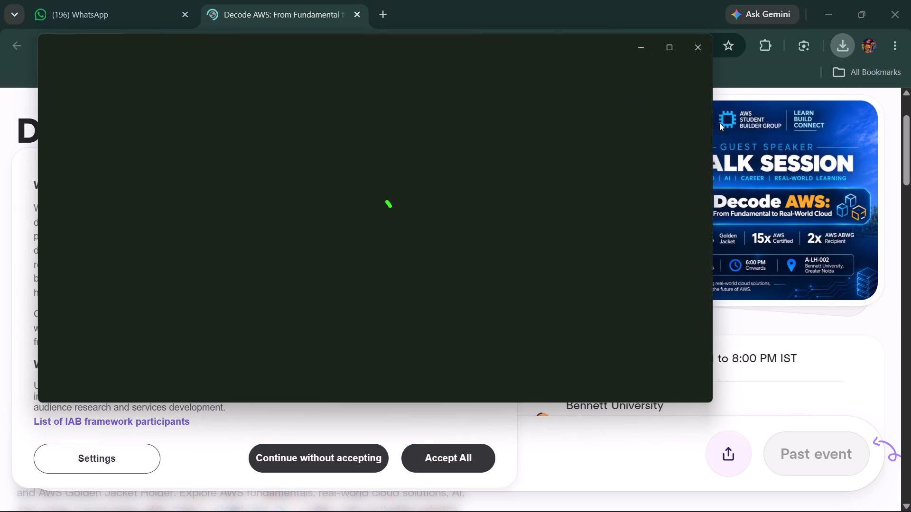
ctrl+scroll(398, 266, up, 1)
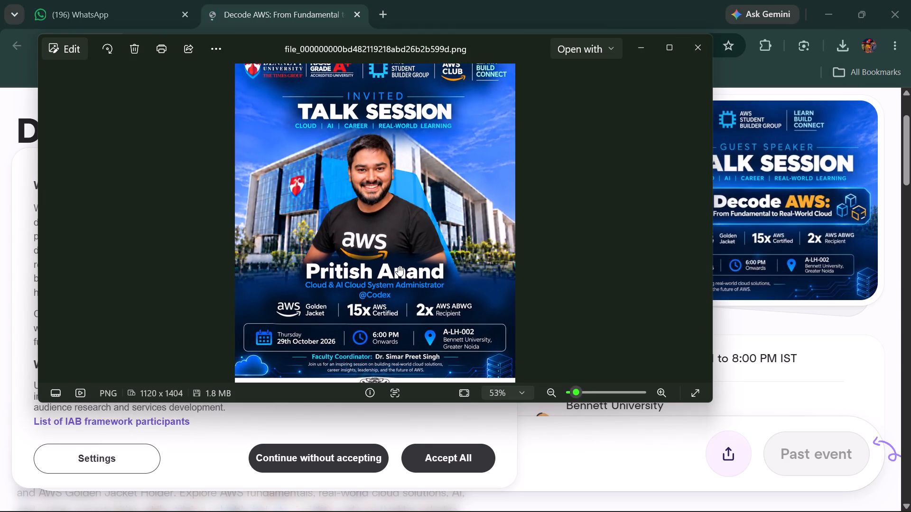
ctrl+scroll(398, 266, down, 3)
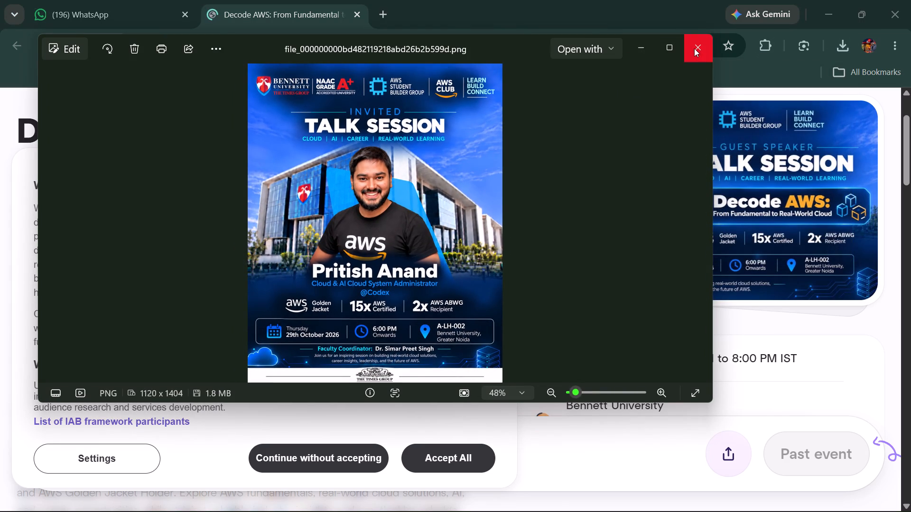
click(694, 48)
key(alt+Tab)
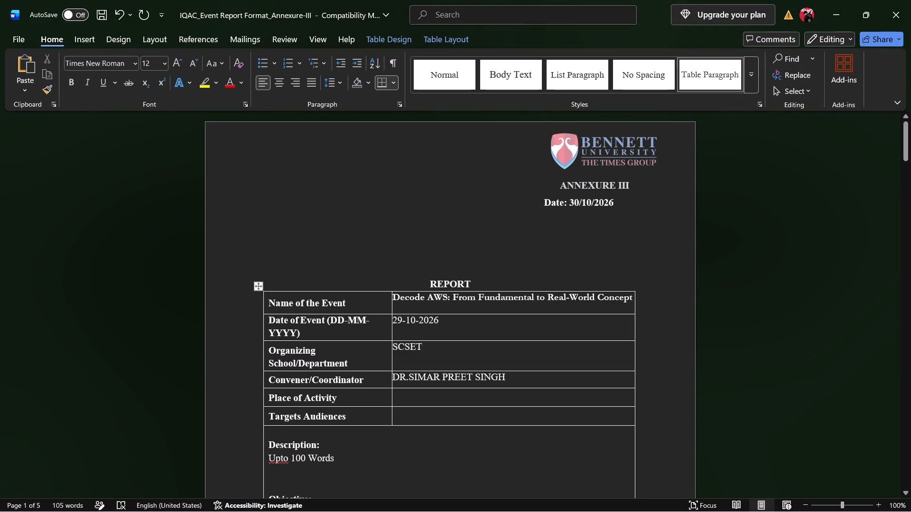
Enter ALH-002 in the Place of Activity cell.
click(428, 393)
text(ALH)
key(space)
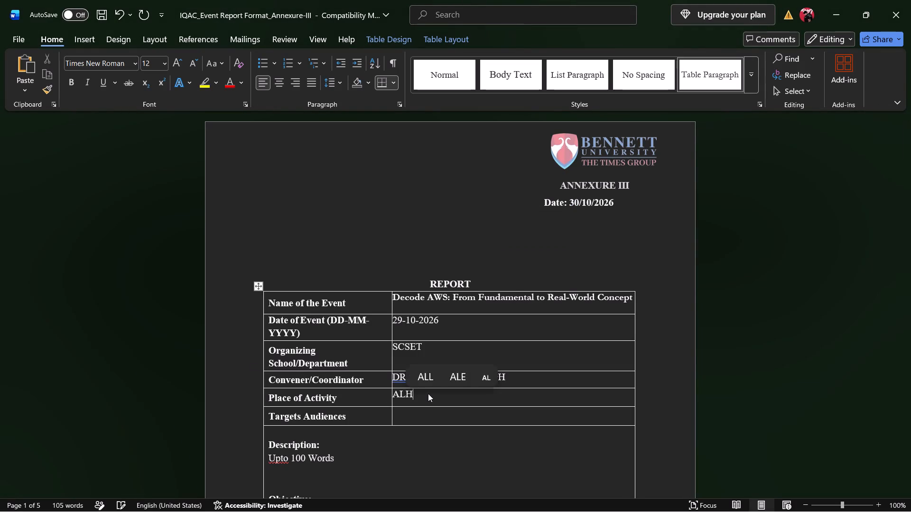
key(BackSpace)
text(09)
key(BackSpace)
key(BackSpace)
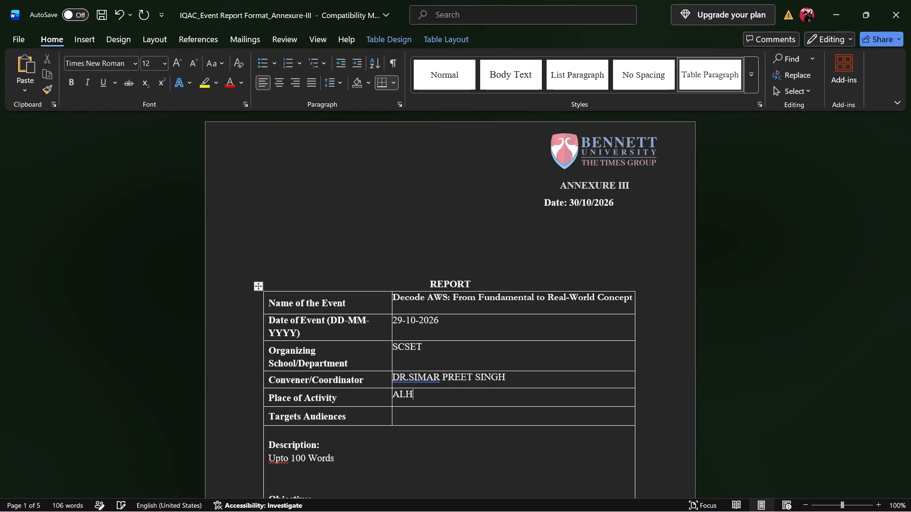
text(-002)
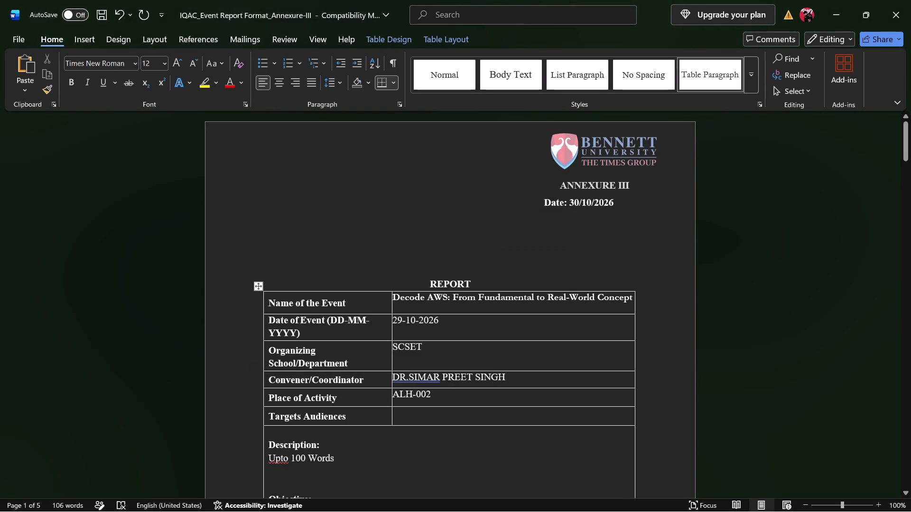
Enter 1ST YEAR , 2ND YEAR AND 3RD YEAR in the Targets Audiences cell.
click(419, 416)
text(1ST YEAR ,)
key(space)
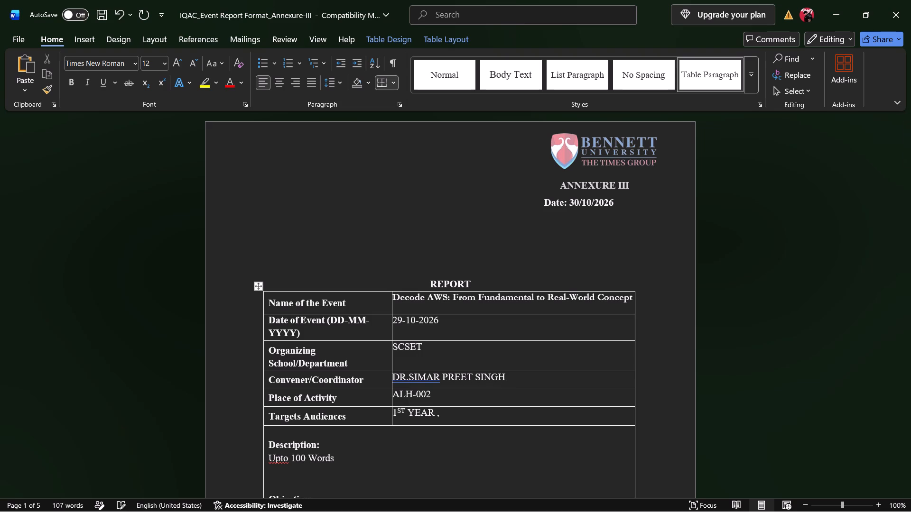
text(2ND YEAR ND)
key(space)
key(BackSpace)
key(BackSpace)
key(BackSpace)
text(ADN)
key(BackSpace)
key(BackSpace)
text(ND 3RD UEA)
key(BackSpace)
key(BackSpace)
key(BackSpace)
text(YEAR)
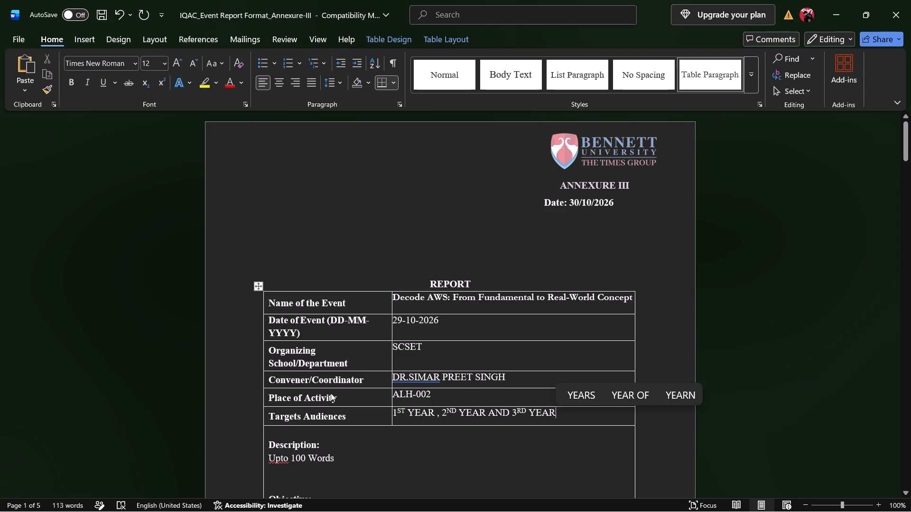
scroll(373, 394, down, 2)
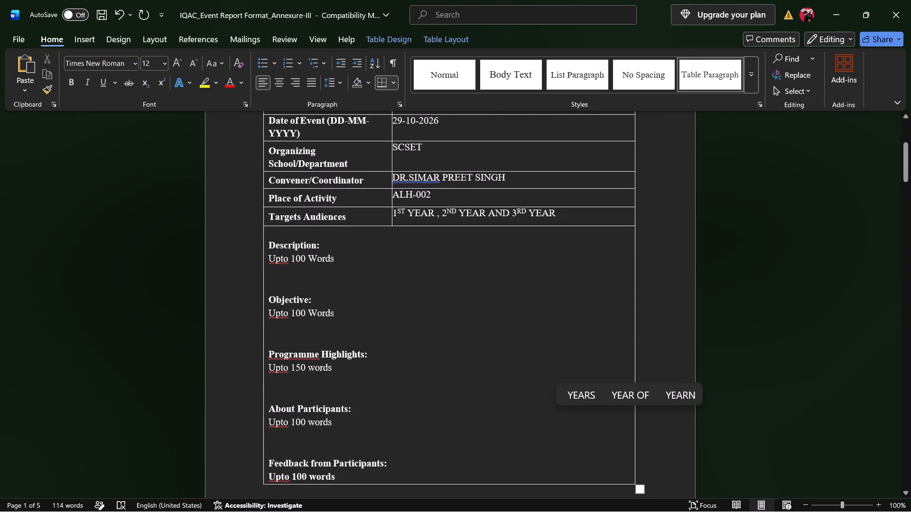
drag(358, 279, 271, 256)
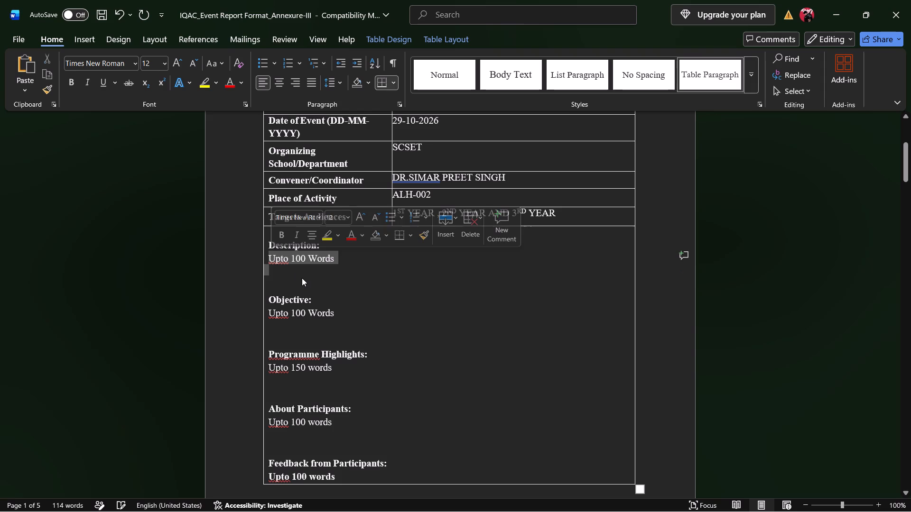
click(302, 278)
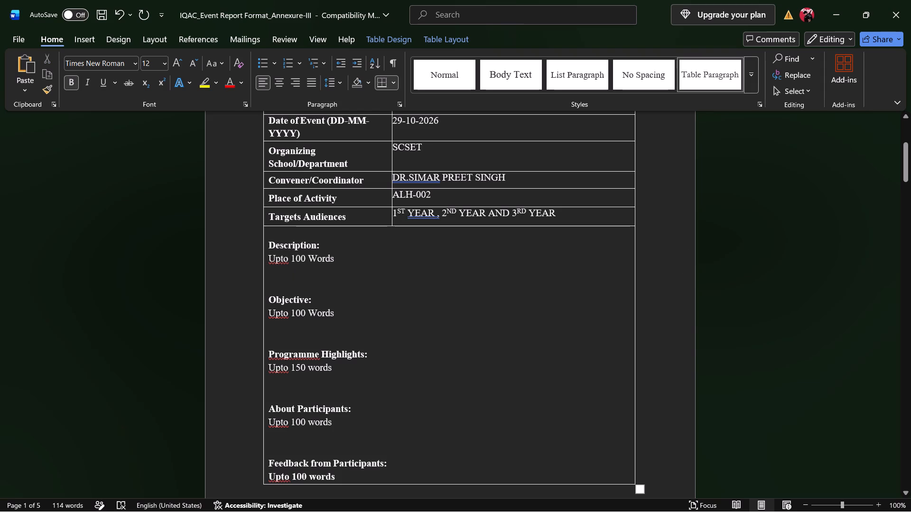
drag(348, 473, 274, 332)
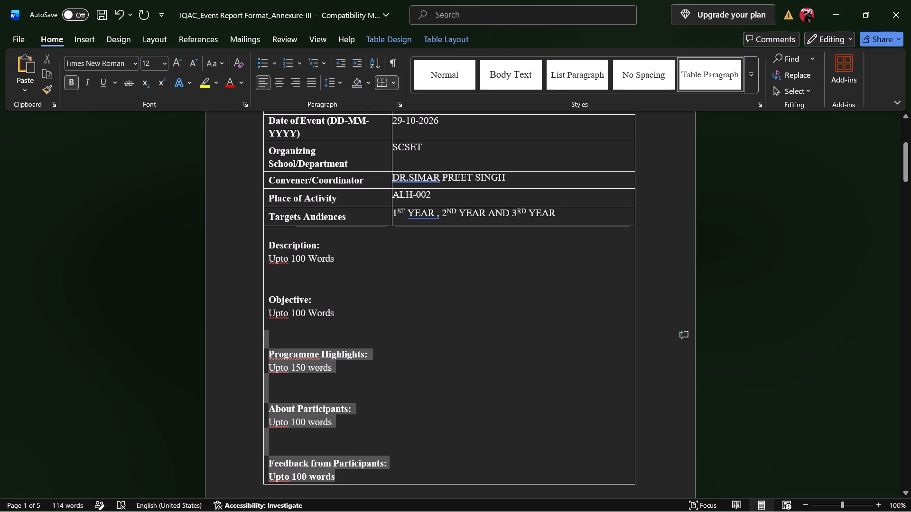
drag(274, 332, 266, 249)
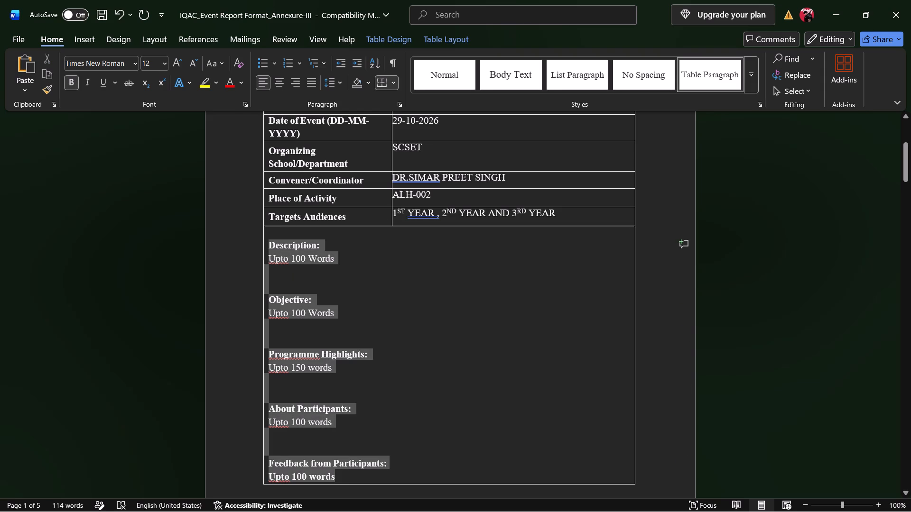
drag(266, 249, 247, 303)
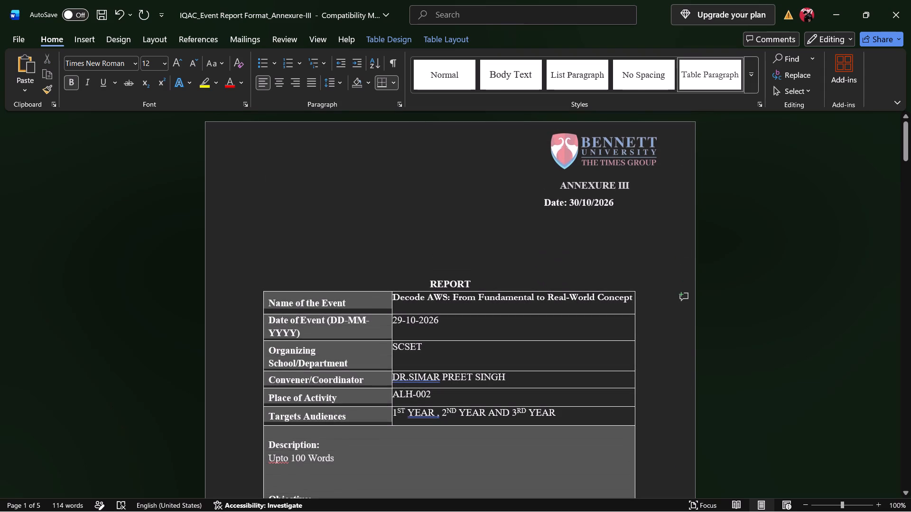
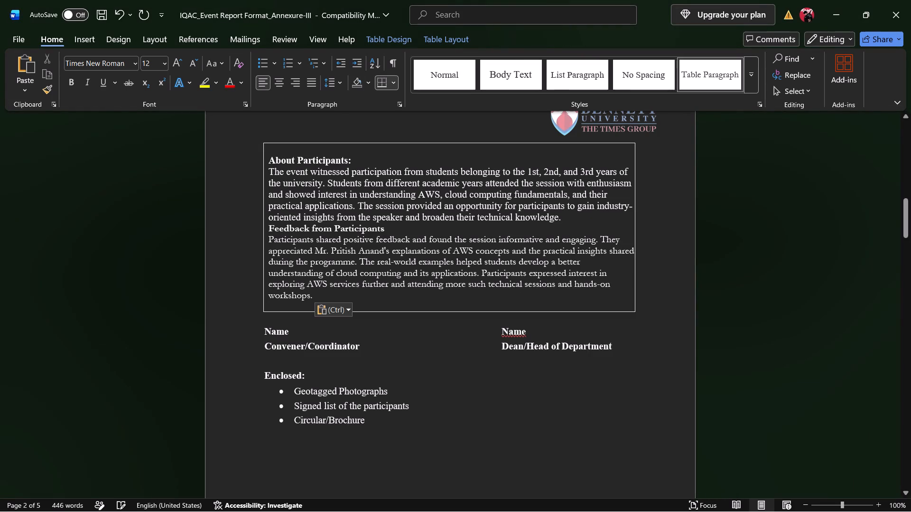
Insert a blank line between the About Participants paragraph and the Feedback from Participants heading.
click(583, 218)
key(Return)
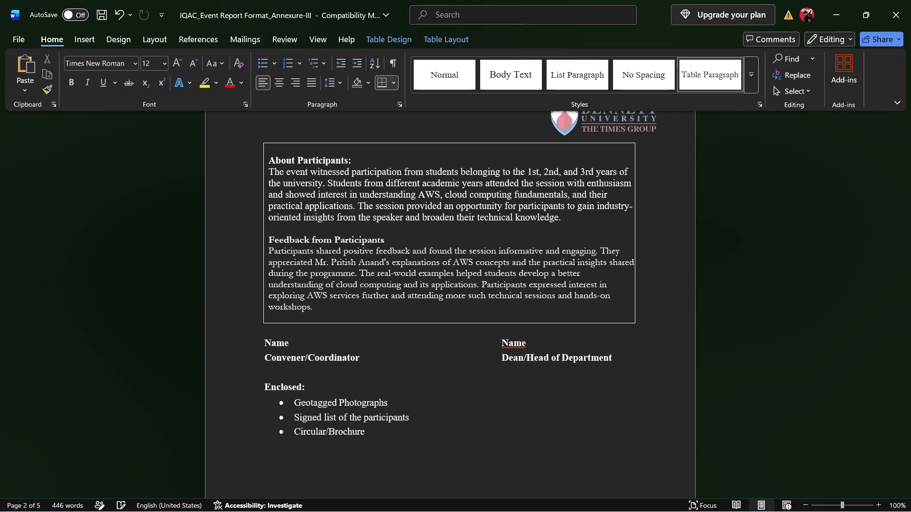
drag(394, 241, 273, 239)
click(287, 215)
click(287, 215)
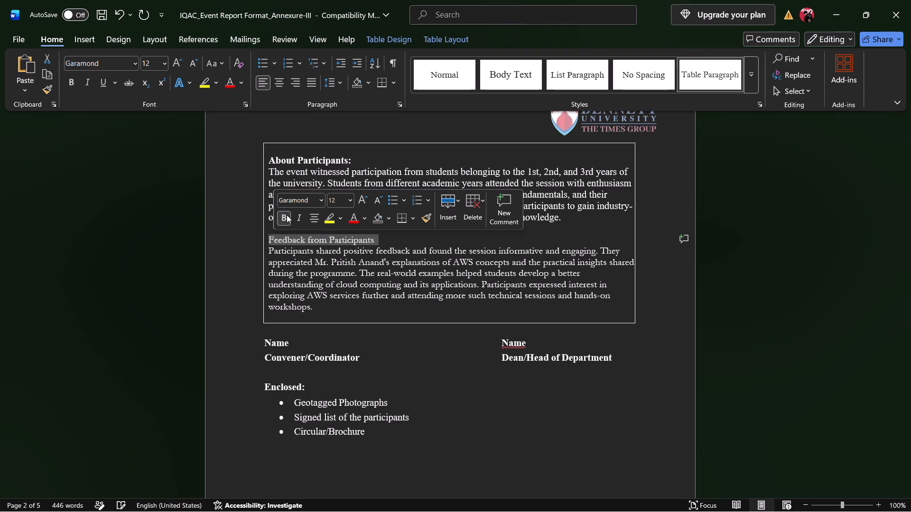
Add a colon at the end of the Feedback from Participants heading.
click(391, 246)
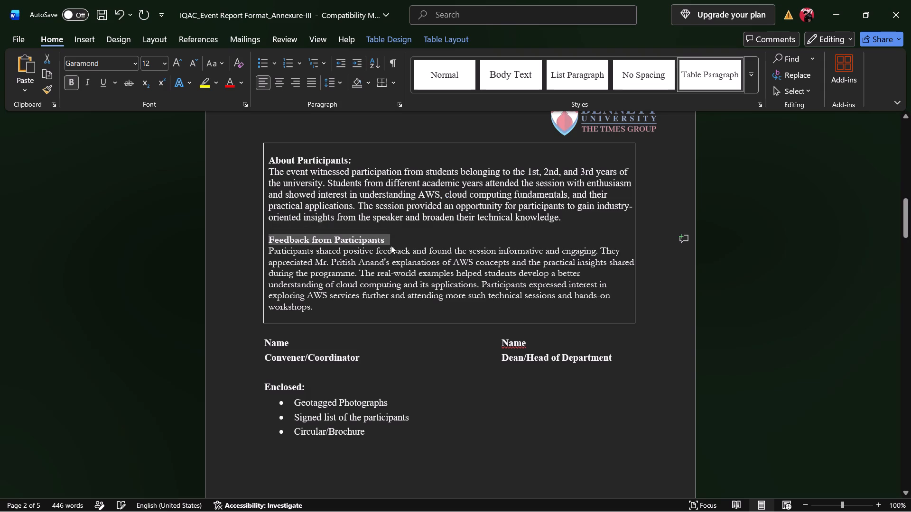
click(394, 241)
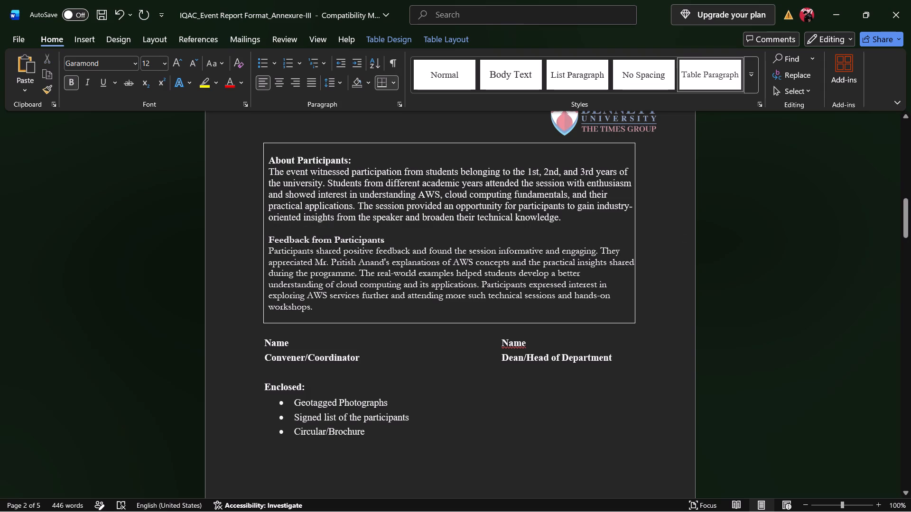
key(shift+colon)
Set the font of the Feedback from Participants heading to Times New Roman.
drag(390, 241, 280, 238)
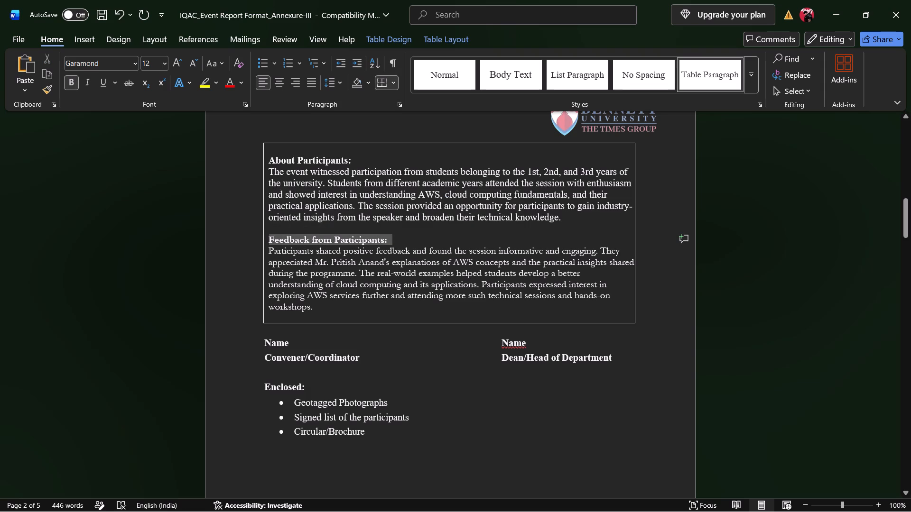
click(100, 60)
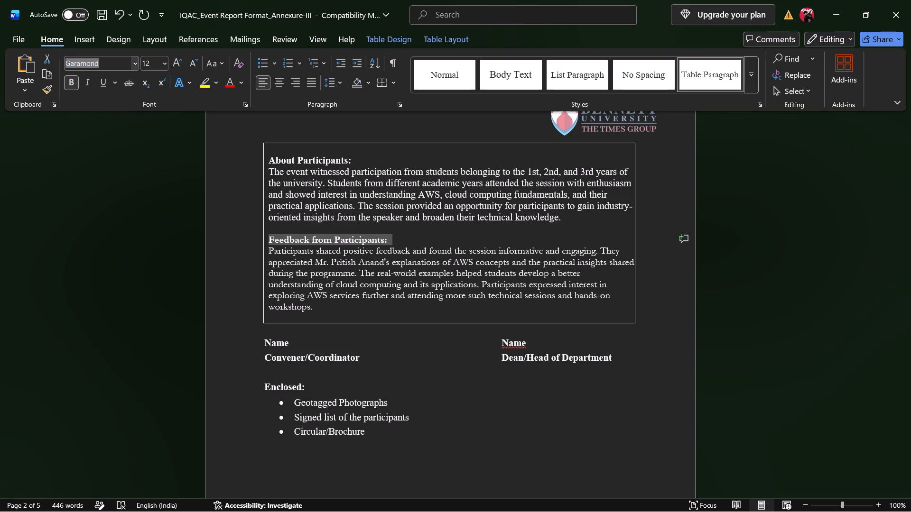
click(135, 65)
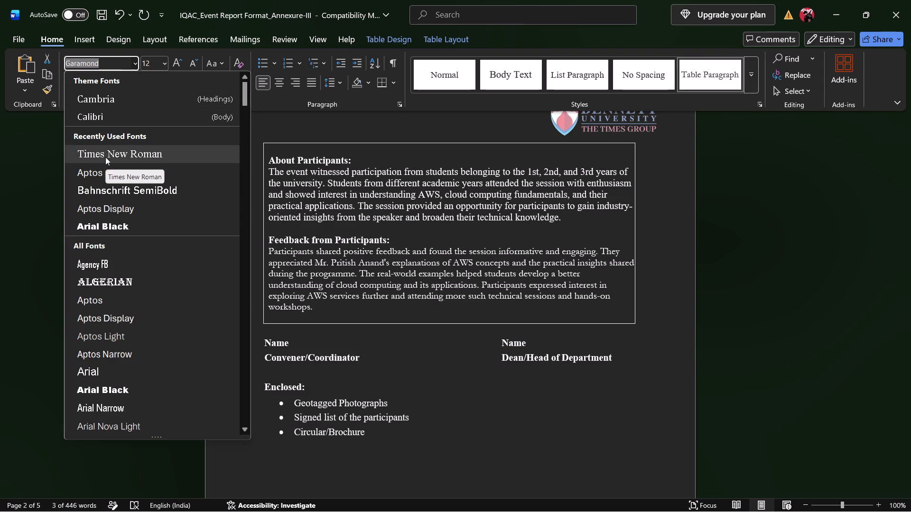
click(105, 157)
click(411, 237)
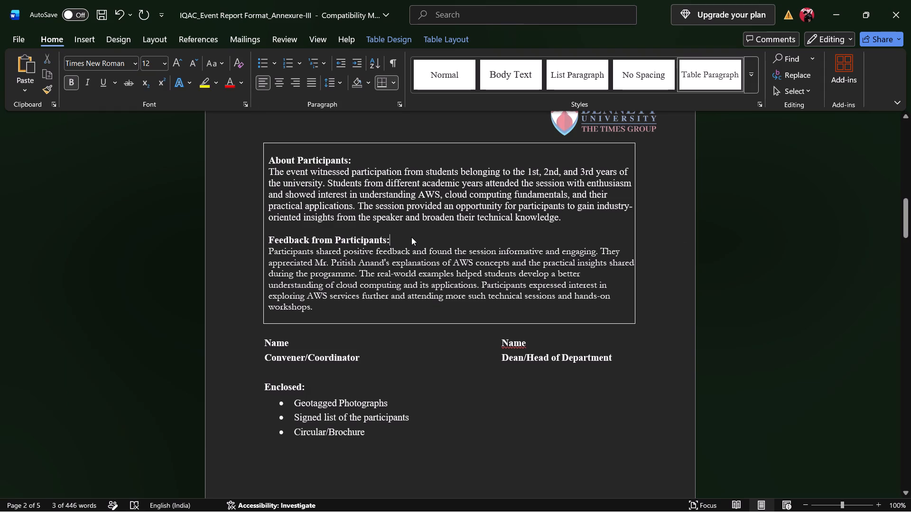
Change the font of the feedback paragraph under that heading to Times New Roman.
drag(337, 314, 266, 256)
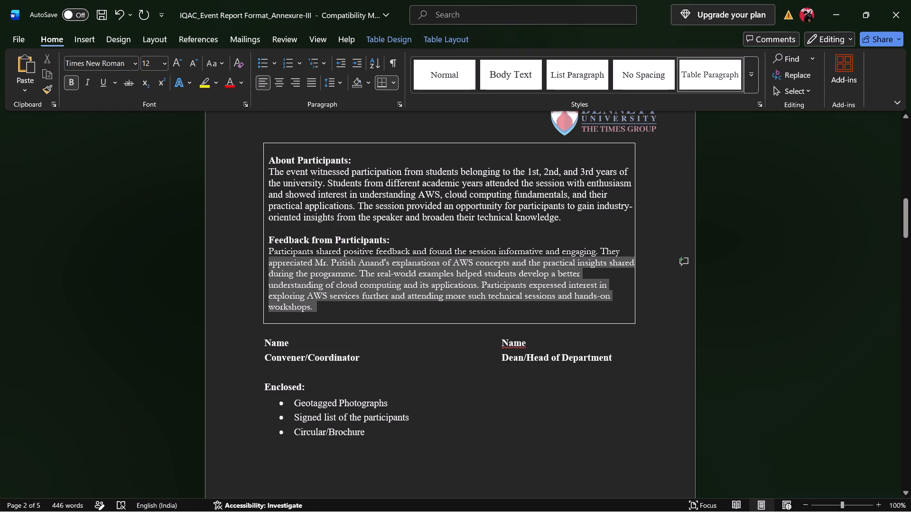
drag(266, 256, 269, 251)
click(301, 212)
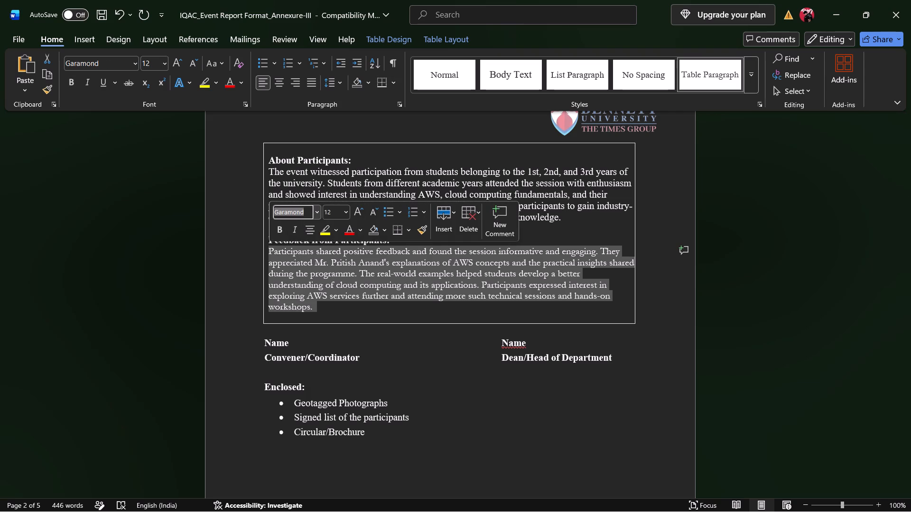
click(315, 211)
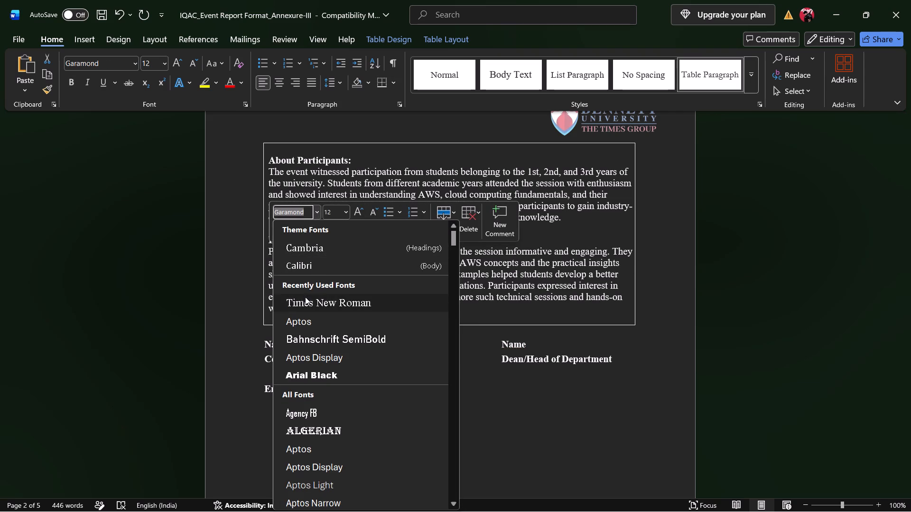
click(305, 297)
click(342, 309)
click(342, 309)
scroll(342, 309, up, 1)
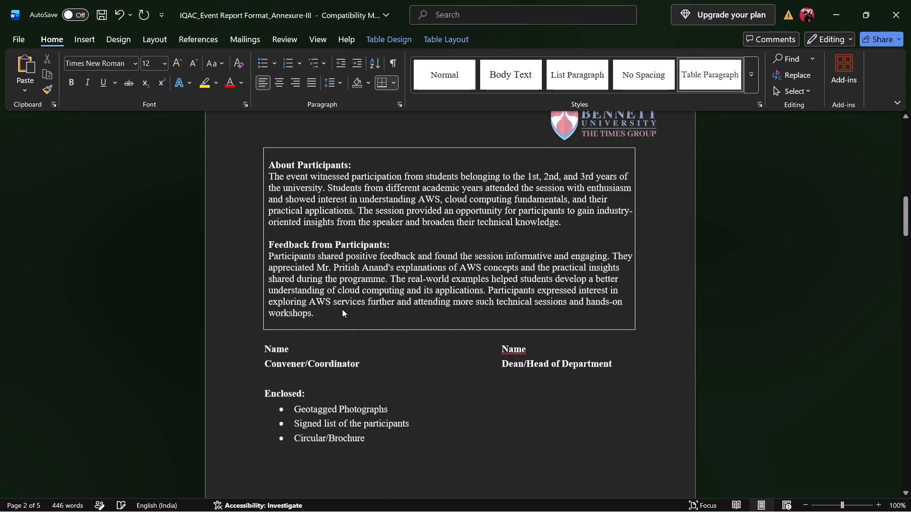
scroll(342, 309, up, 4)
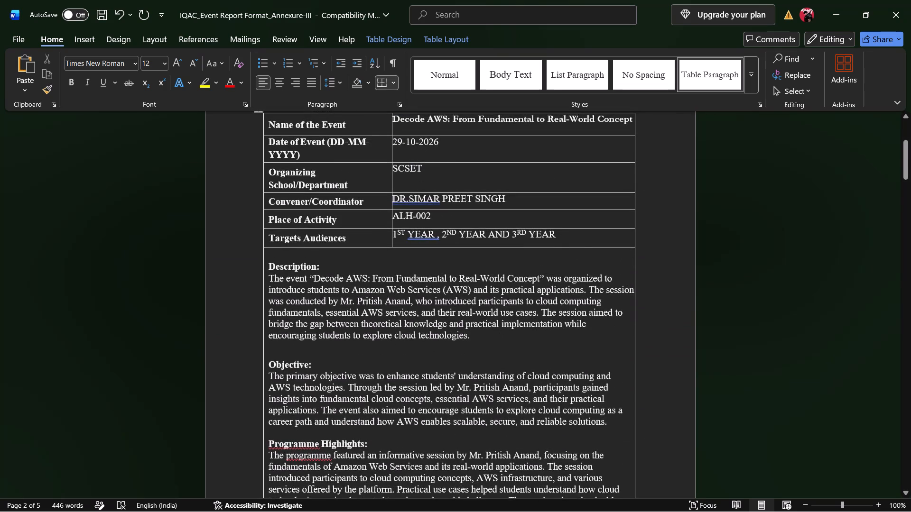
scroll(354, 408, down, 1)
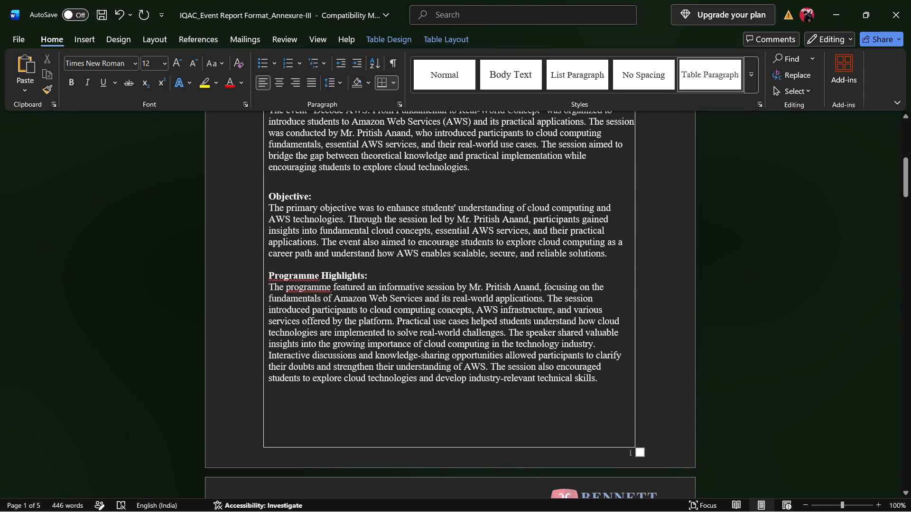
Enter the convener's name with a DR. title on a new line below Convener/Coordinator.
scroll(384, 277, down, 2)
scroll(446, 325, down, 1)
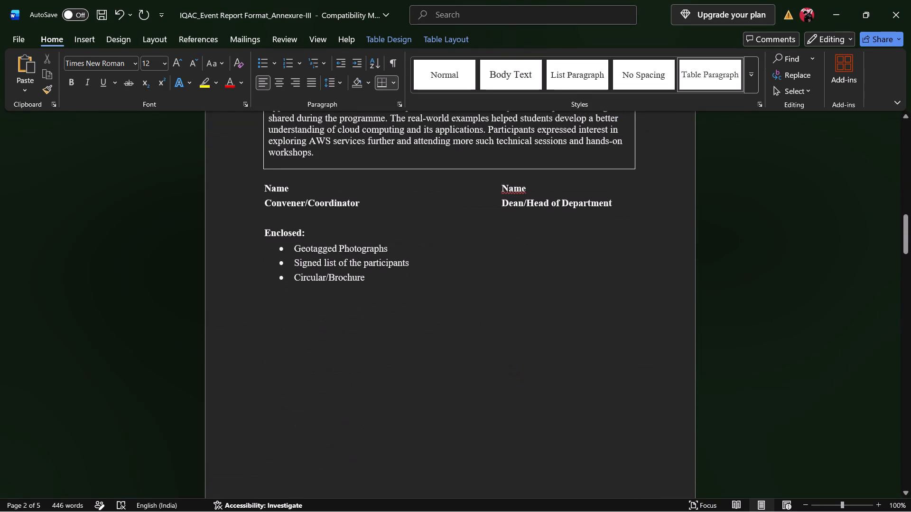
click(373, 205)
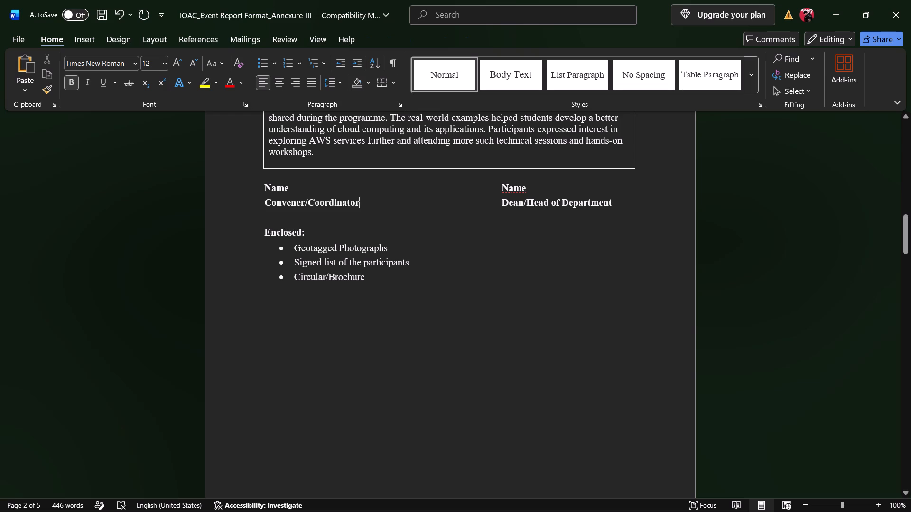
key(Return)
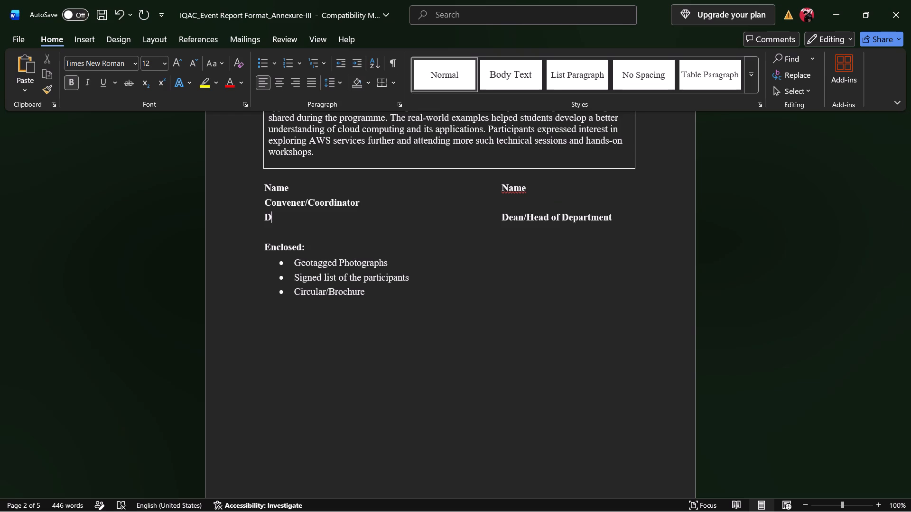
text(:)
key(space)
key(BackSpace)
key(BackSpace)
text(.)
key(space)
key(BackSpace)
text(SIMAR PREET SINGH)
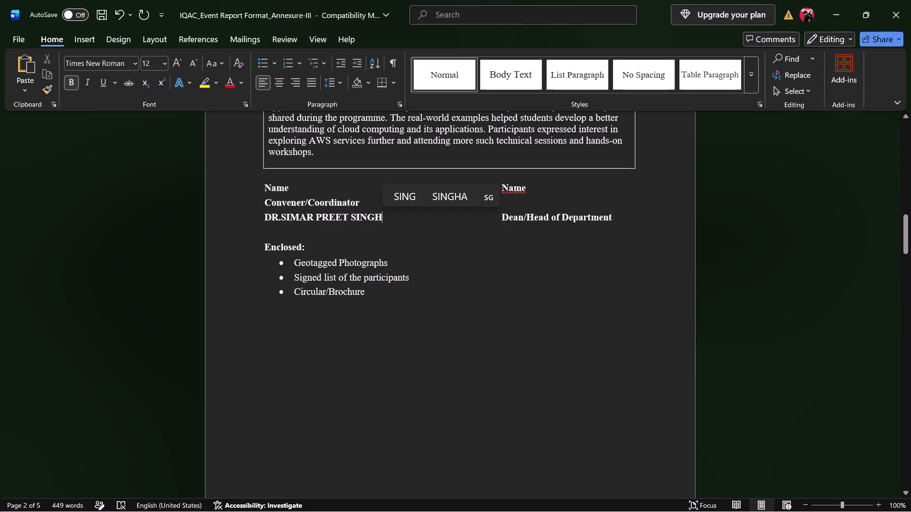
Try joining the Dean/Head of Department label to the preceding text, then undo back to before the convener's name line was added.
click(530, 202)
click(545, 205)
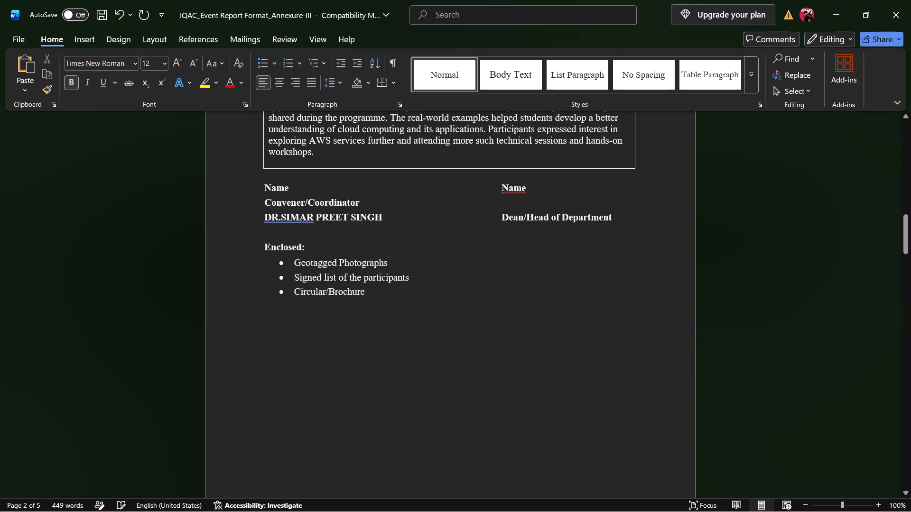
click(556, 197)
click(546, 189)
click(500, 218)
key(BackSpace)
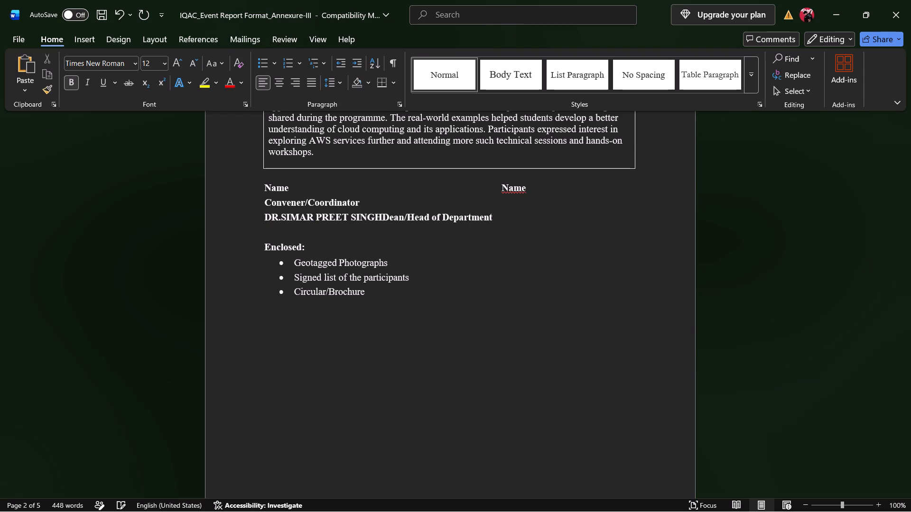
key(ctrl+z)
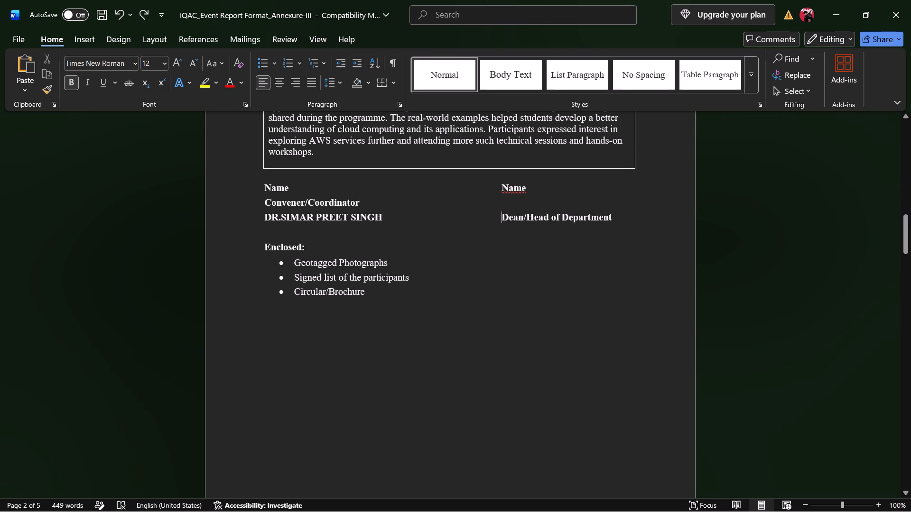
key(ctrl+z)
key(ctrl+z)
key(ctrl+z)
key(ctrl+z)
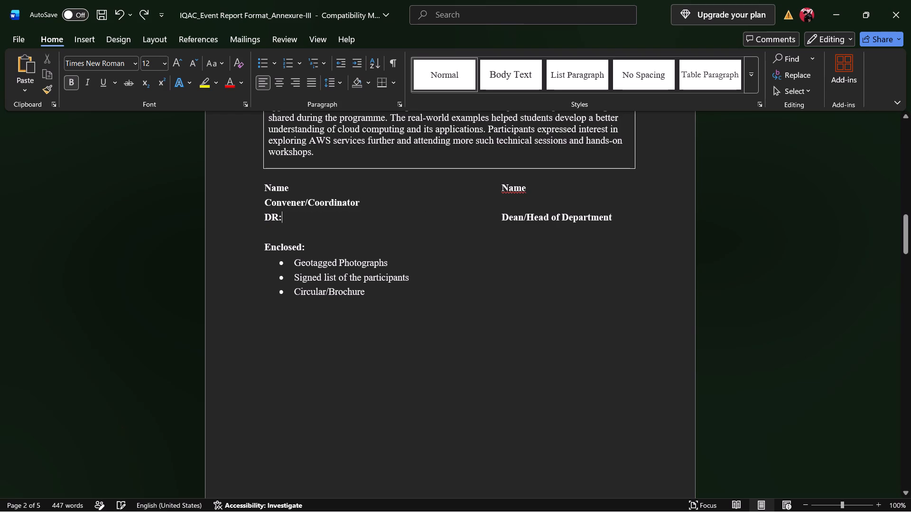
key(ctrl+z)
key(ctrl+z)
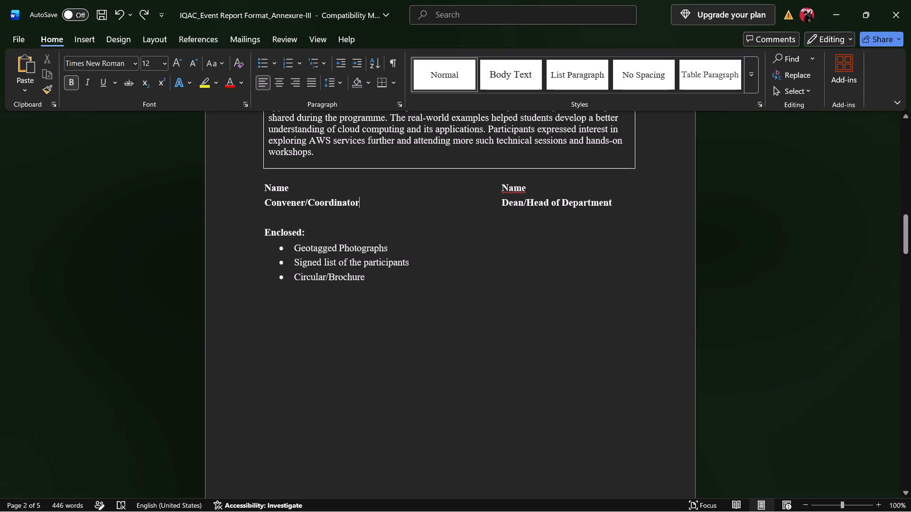
Add a colon after the Dean/Head of Department and Convener/Coordinator labels.
click(623, 201)
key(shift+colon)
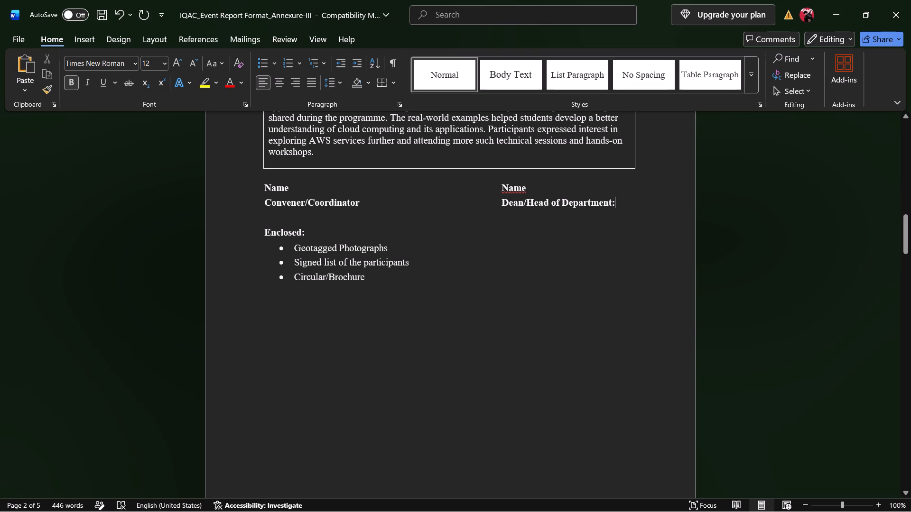
click(366, 205)
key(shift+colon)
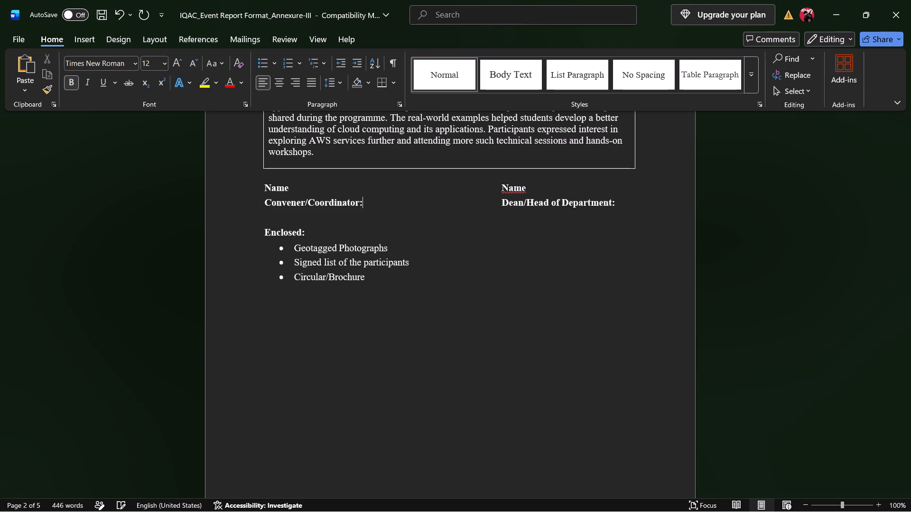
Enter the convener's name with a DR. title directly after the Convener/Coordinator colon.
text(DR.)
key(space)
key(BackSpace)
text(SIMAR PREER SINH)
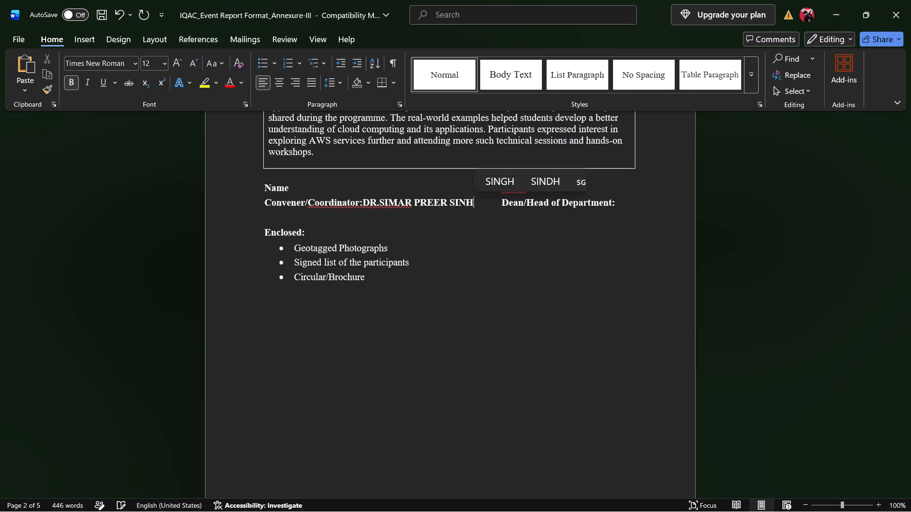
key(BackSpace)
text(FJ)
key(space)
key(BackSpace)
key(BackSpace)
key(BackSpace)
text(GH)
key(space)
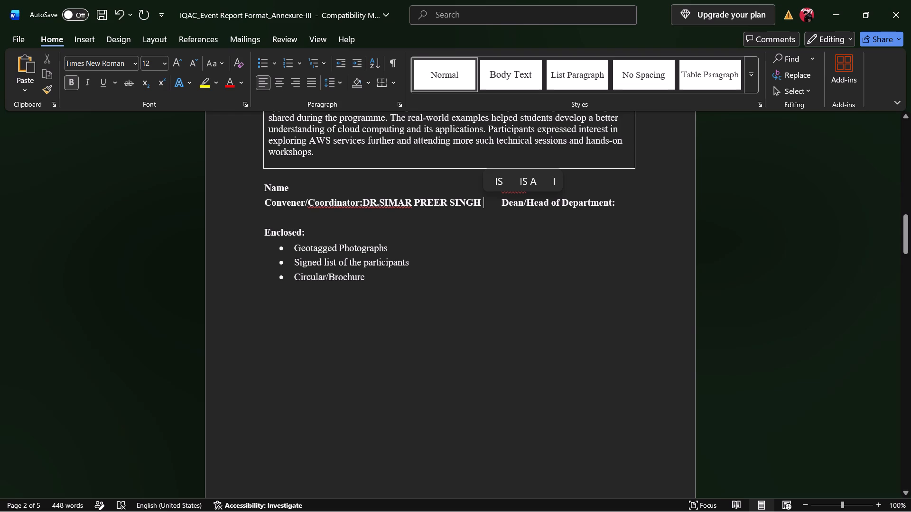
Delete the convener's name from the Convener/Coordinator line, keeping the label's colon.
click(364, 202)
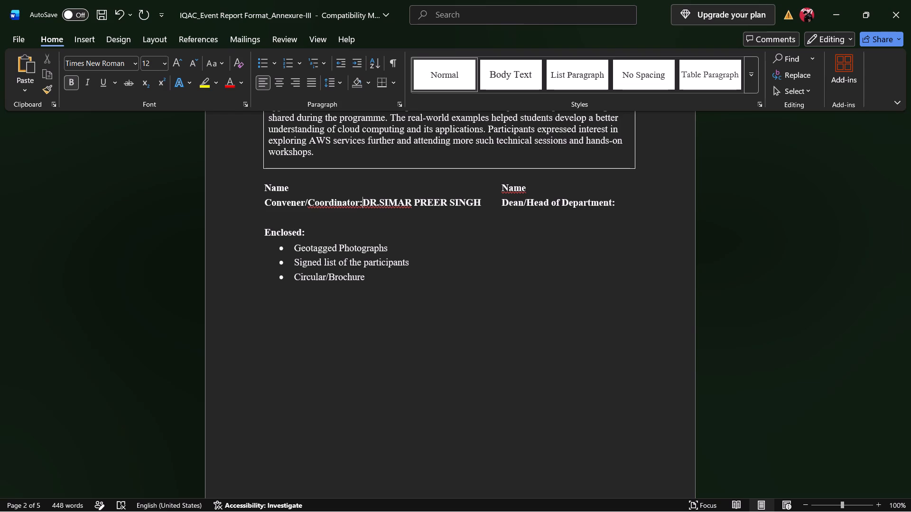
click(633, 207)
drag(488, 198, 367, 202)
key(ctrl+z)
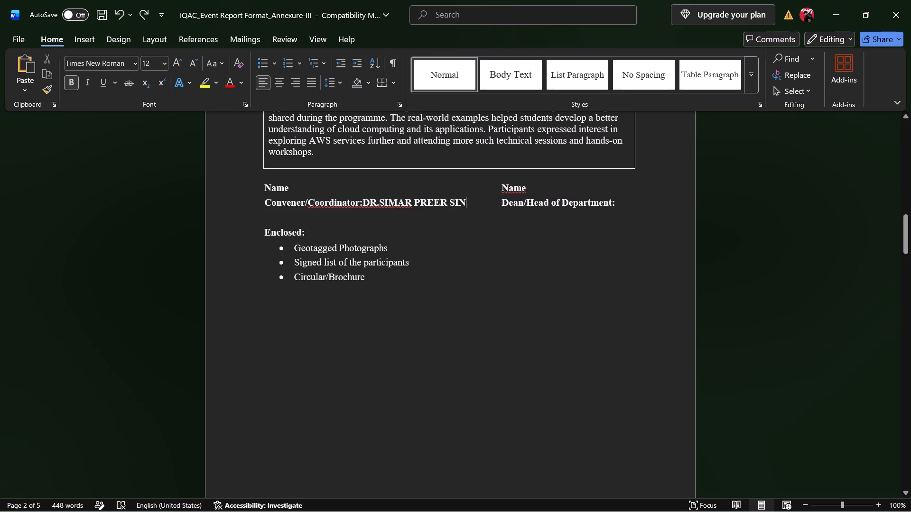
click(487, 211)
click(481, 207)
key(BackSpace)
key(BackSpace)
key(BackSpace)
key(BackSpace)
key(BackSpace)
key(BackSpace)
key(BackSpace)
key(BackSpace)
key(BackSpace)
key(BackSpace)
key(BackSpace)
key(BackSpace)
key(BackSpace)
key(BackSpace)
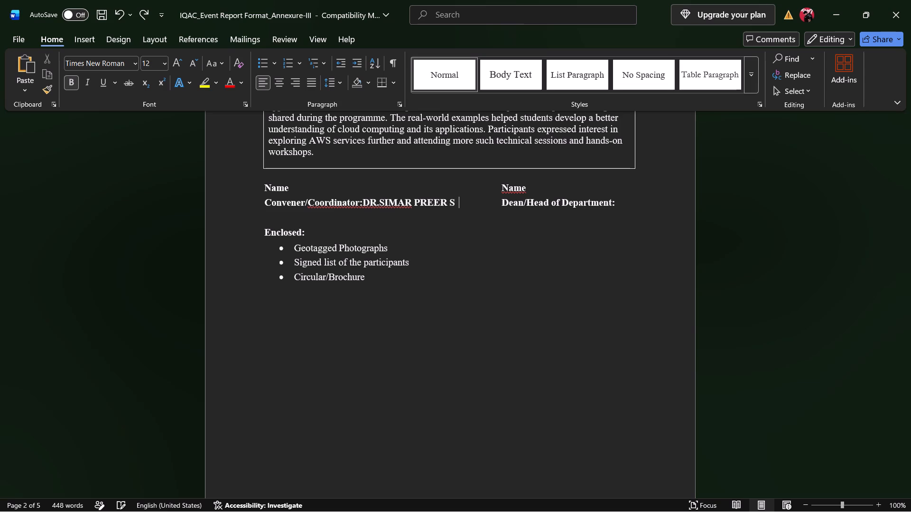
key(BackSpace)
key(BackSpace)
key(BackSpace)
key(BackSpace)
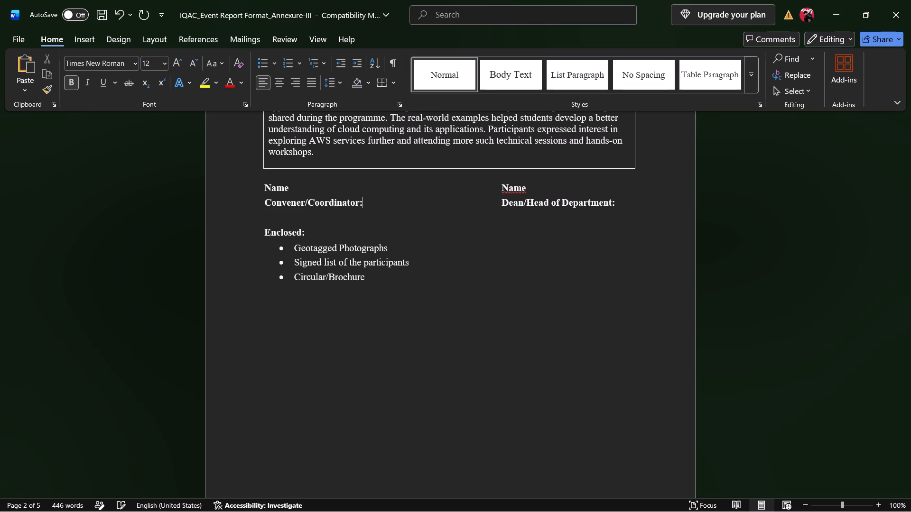
Add a new line below the signature labels and enter the convener's name with a DR title under Convener/Coordinator.
click(645, 202)
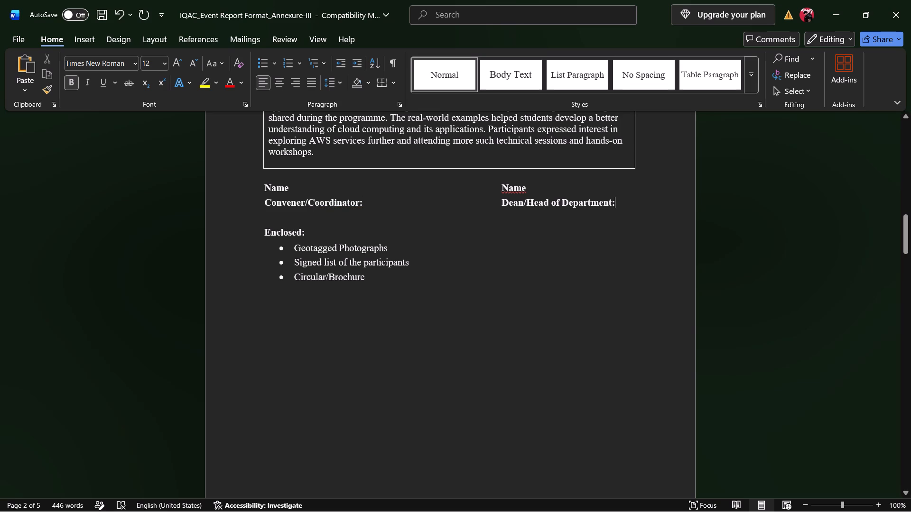
key(Return)
key(ctrl+v)
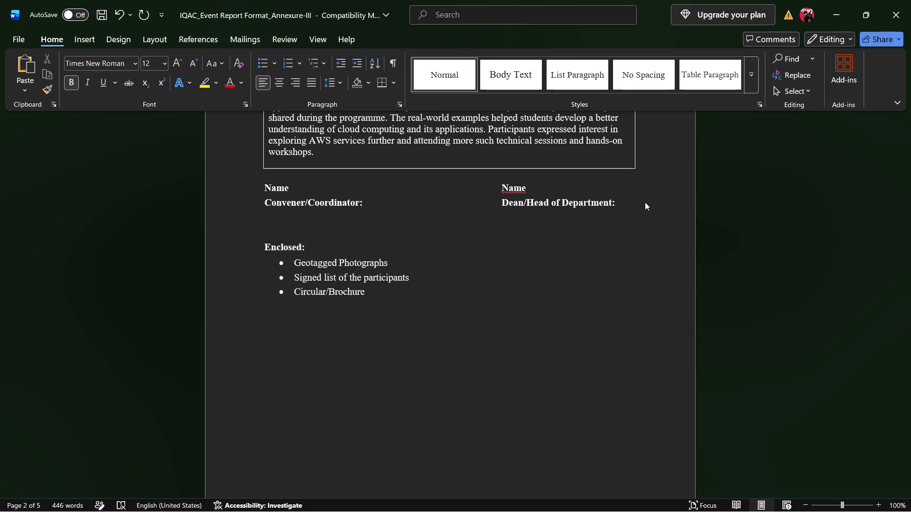
key(ctrl+z)
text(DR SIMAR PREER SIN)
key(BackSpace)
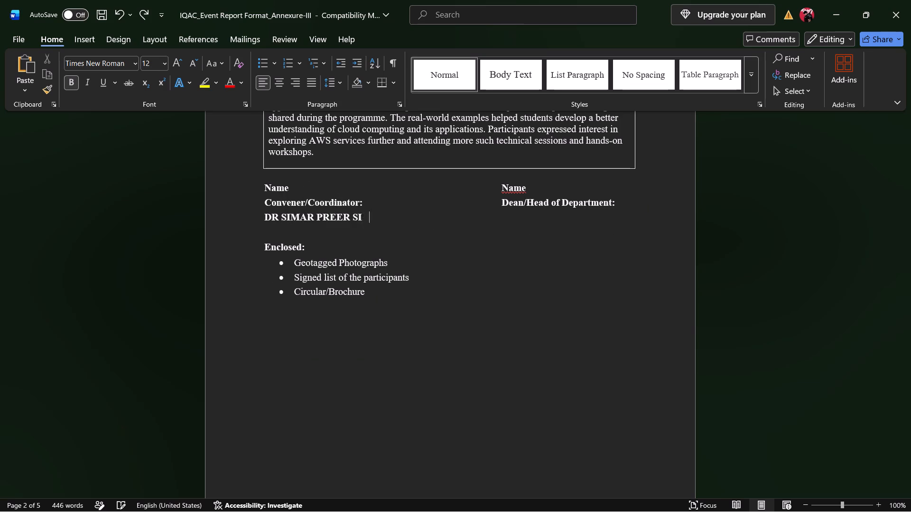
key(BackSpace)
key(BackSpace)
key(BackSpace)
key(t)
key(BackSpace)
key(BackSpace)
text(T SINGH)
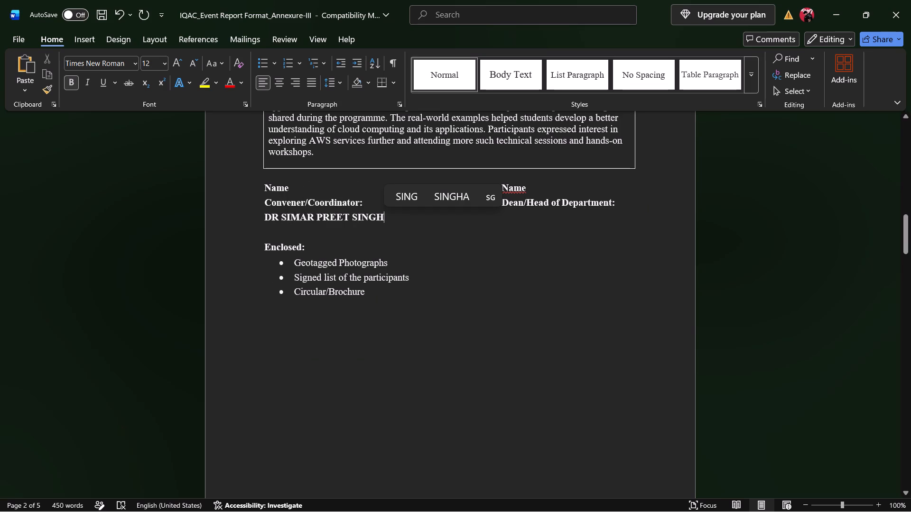
Enter a dash under Dean/Head of Department, on the same line as the convener's name.
click(571, 214)
key(Tab)
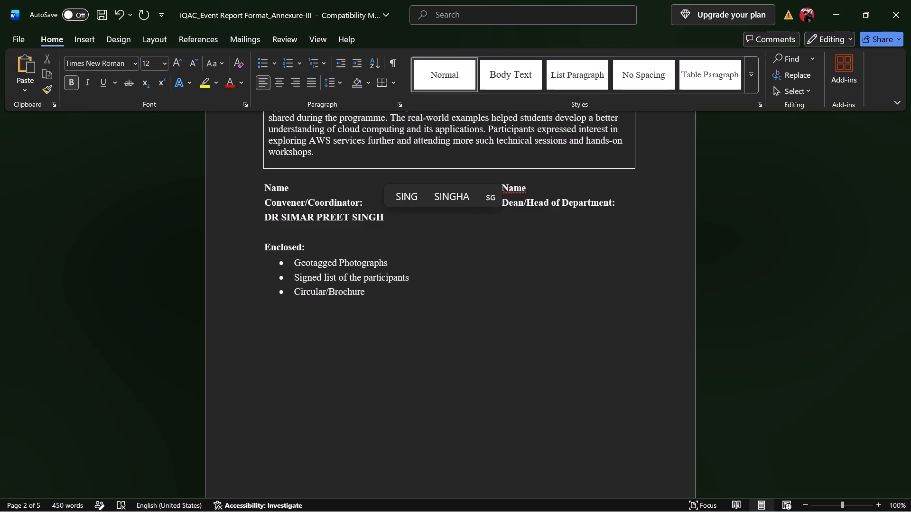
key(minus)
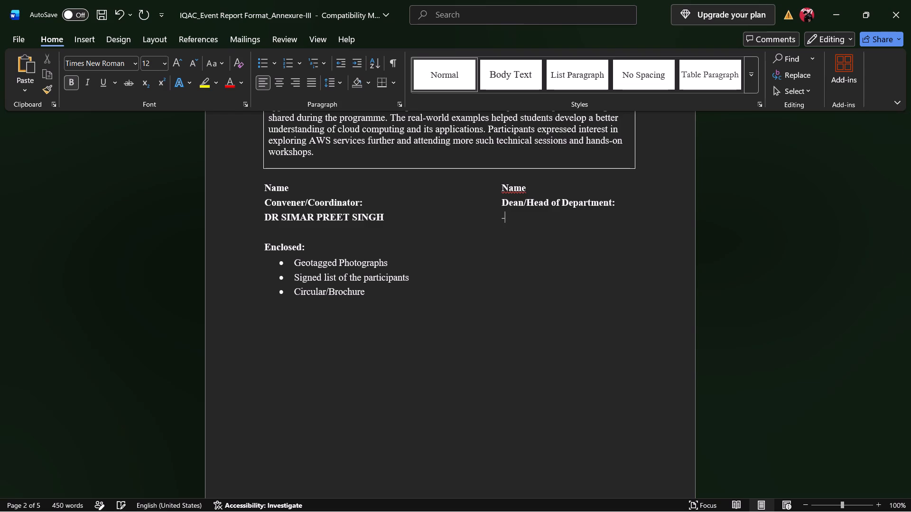
Go to the photograph section of the report.
click(425, 292)
scroll(425, 292, down, 4)
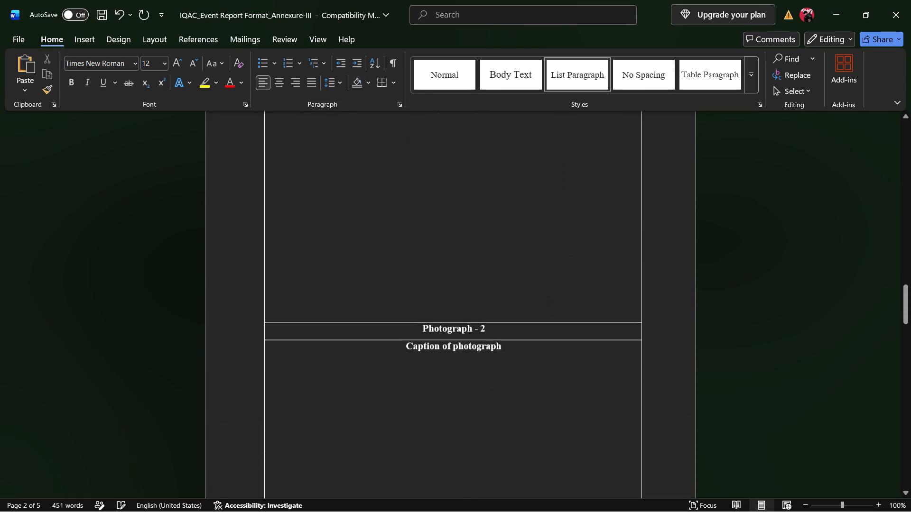
Switch to the Decode AWS Meetup event page in Chrome and accept all data processing in its privacy notice.
scroll(425, 292, down, 2)
key(alt+Tab)
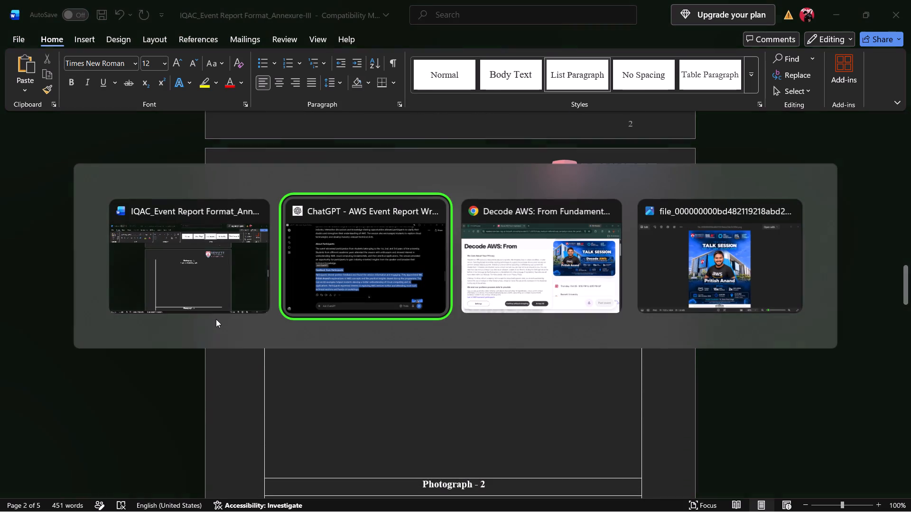
key(alt+Tab)
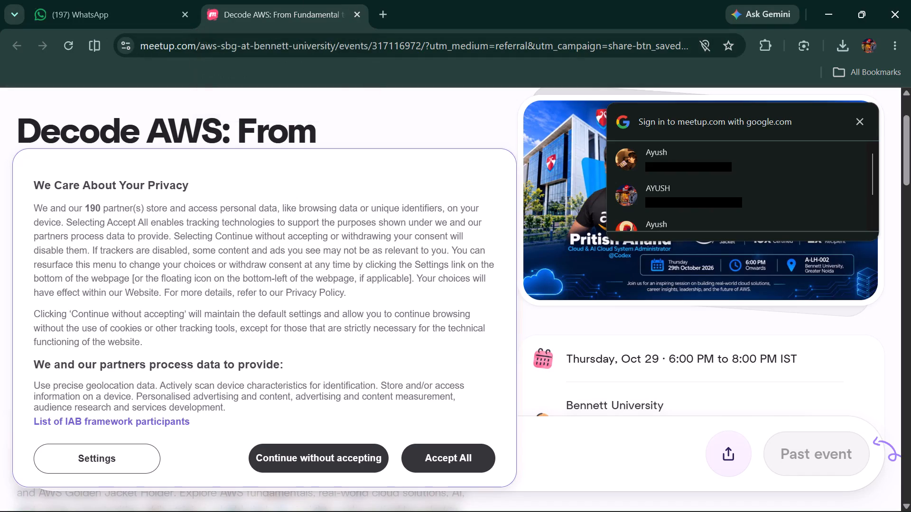
click(245, 292)
scroll(245, 292, up, 4)
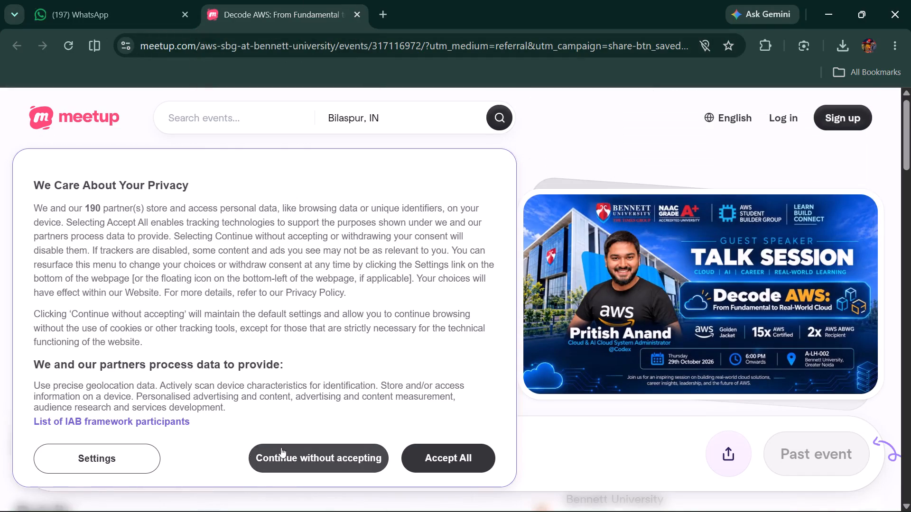
scroll(500, 344, down, 1)
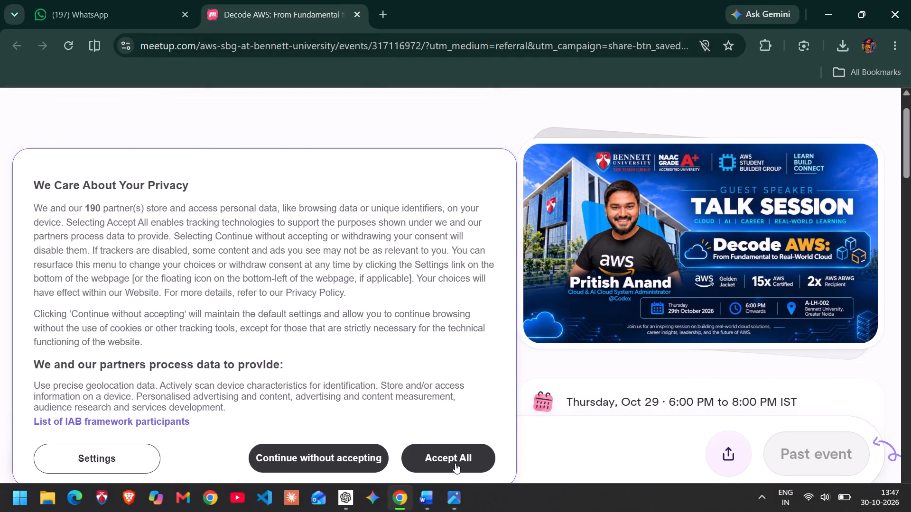
click(421, 444)
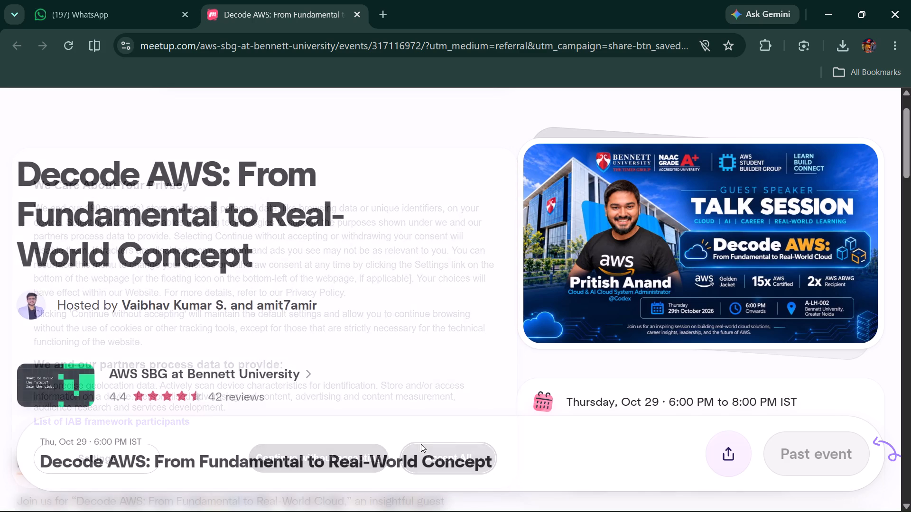
Look through the Decode AWS event page, examining its details, attendees and photos sections for report material.
scroll(215, 314, down, 4)
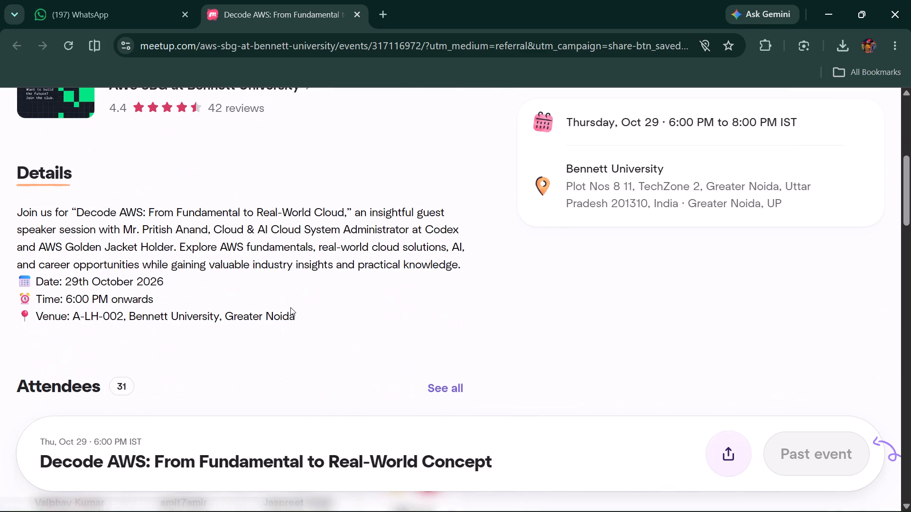
scroll(290, 307, down, 2)
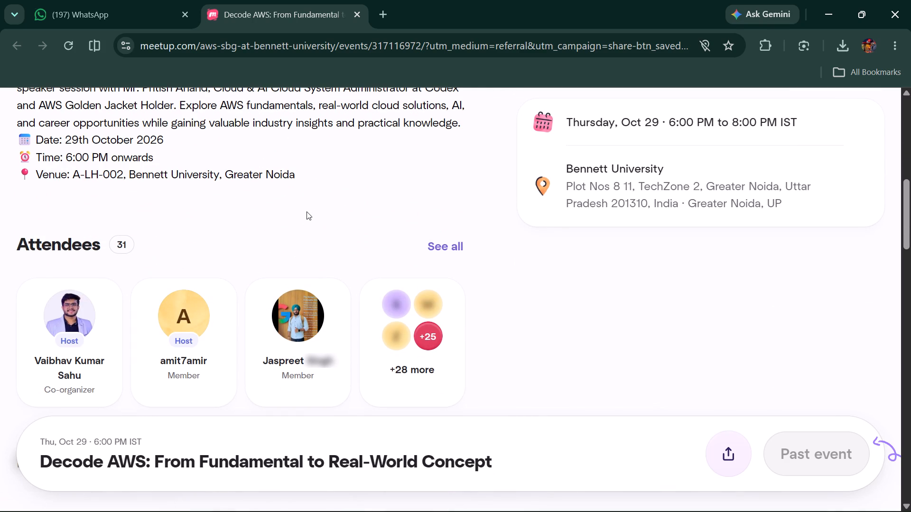
scroll(307, 211, down, 1)
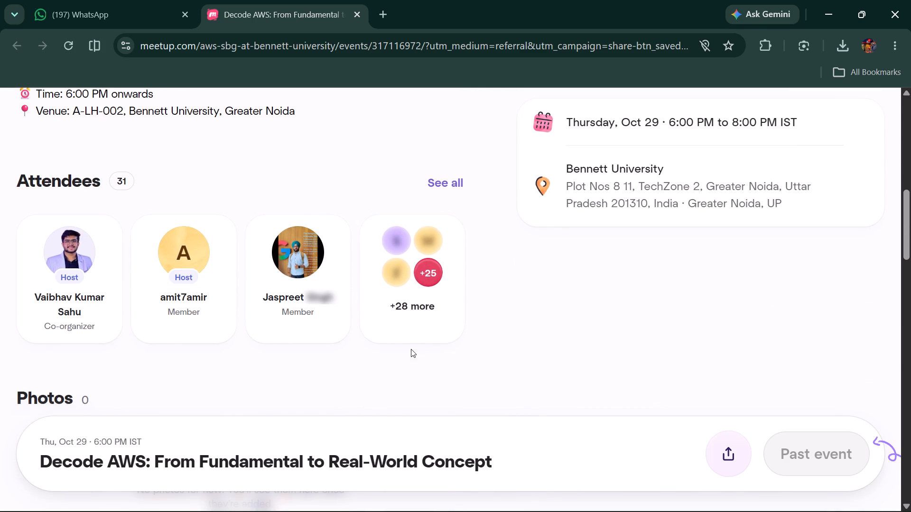
scroll(260, 316, up, 1)
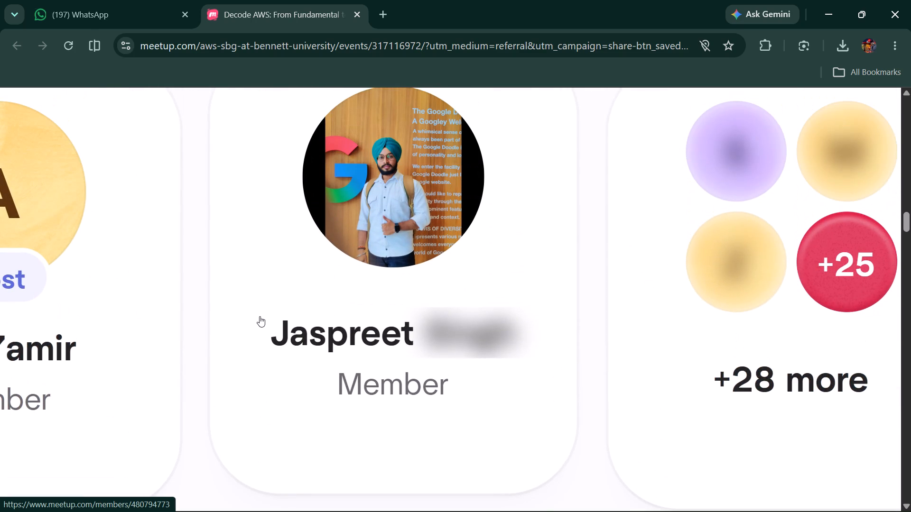
scroll(260, 316, up, 1)
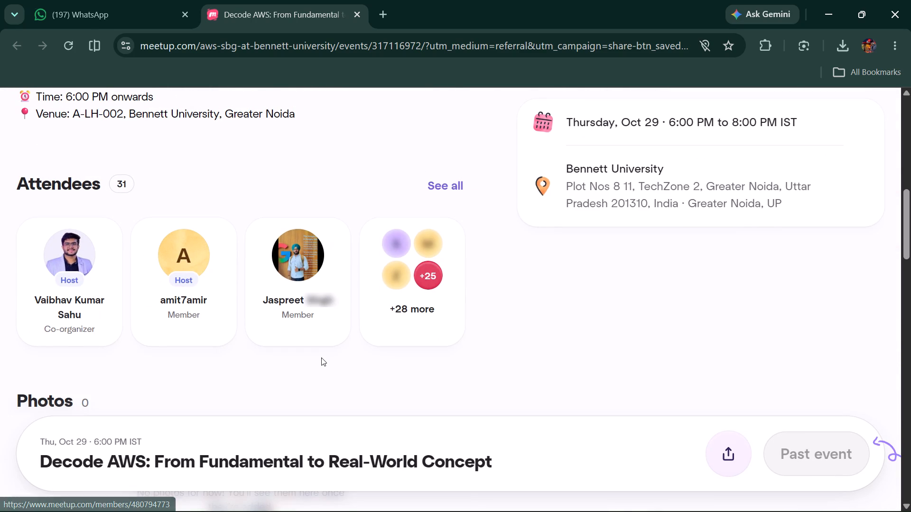
scroll(308, 379, down, 5)
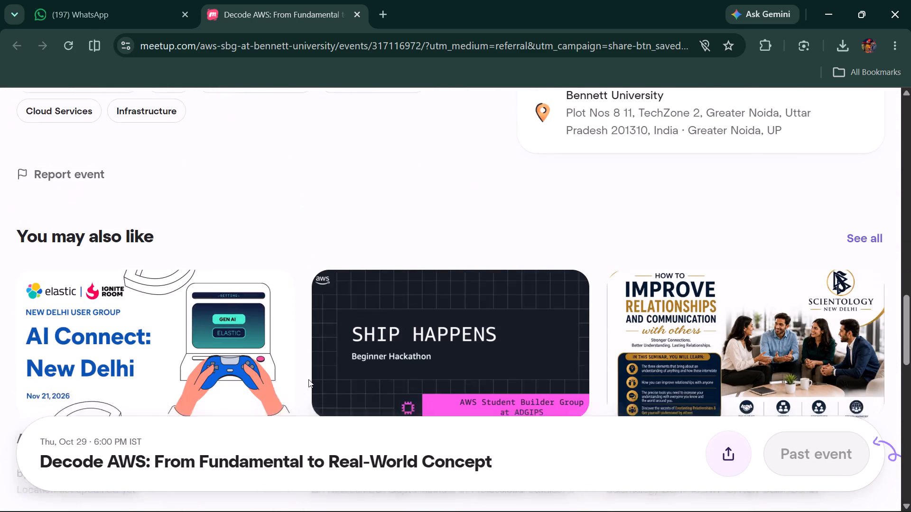
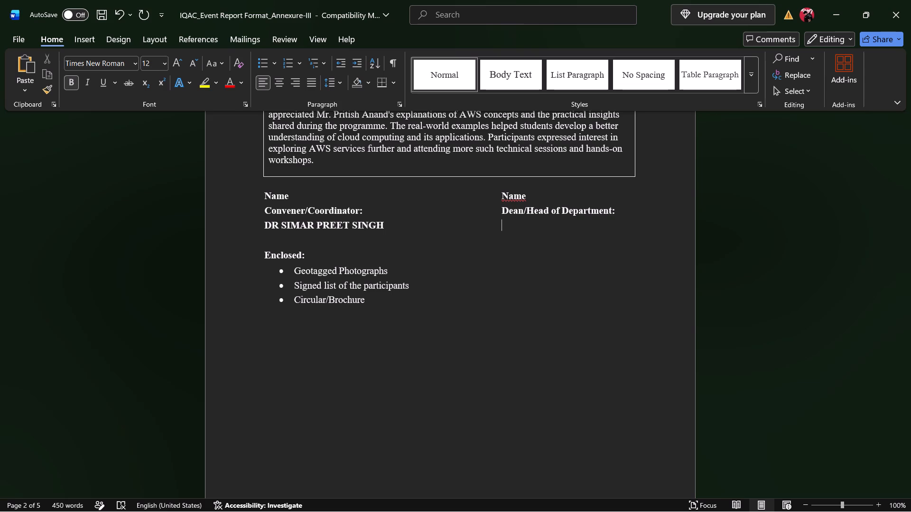
Enter the department head's name in capitals under Dean/Head of Department, on the same line as the convener's name.
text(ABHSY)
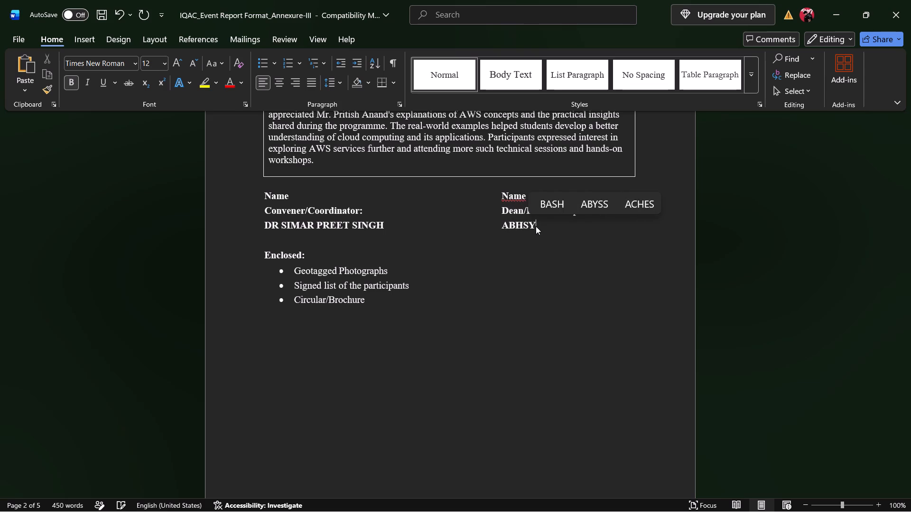
Correct and complete the department head's full name in capitals under Dean/Head of Department, without a trailing space.
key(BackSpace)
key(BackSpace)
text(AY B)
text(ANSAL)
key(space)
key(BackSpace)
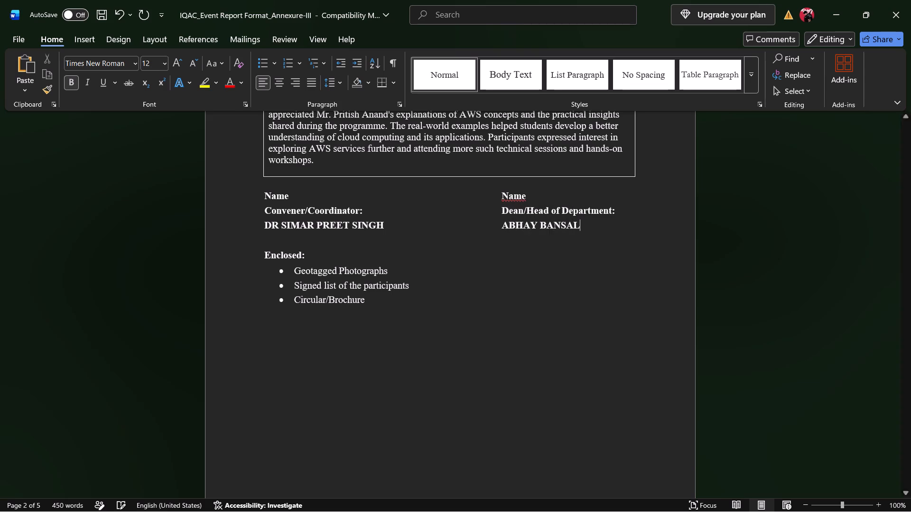
Review the report from the event details on the first page through to the photograph pages.
scroll(387, 299, up, 1)
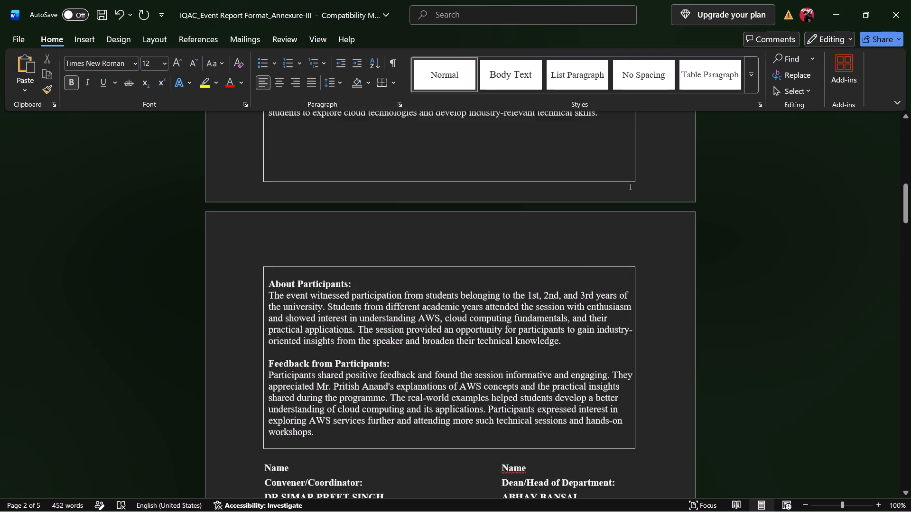
scroll(387, 299, up, 5)
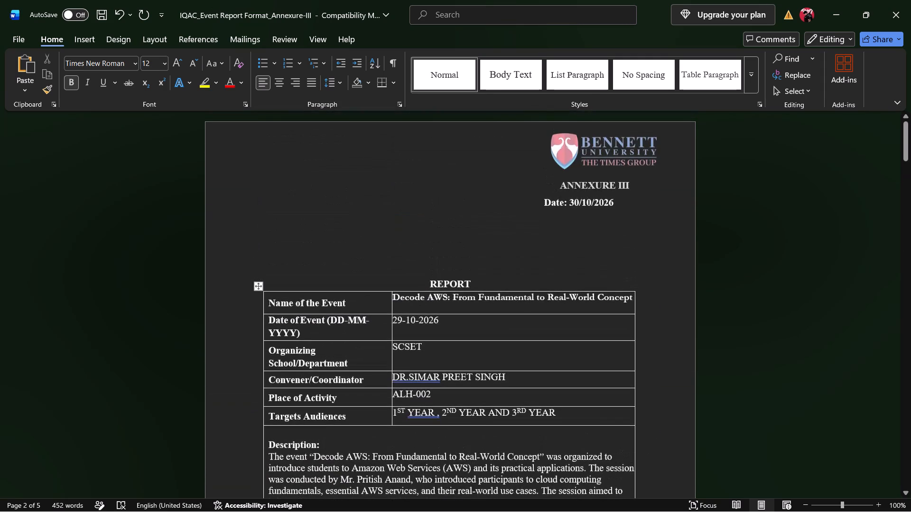
scroll(387, 299, up, 1)
scroll(387, 299, down, 6)
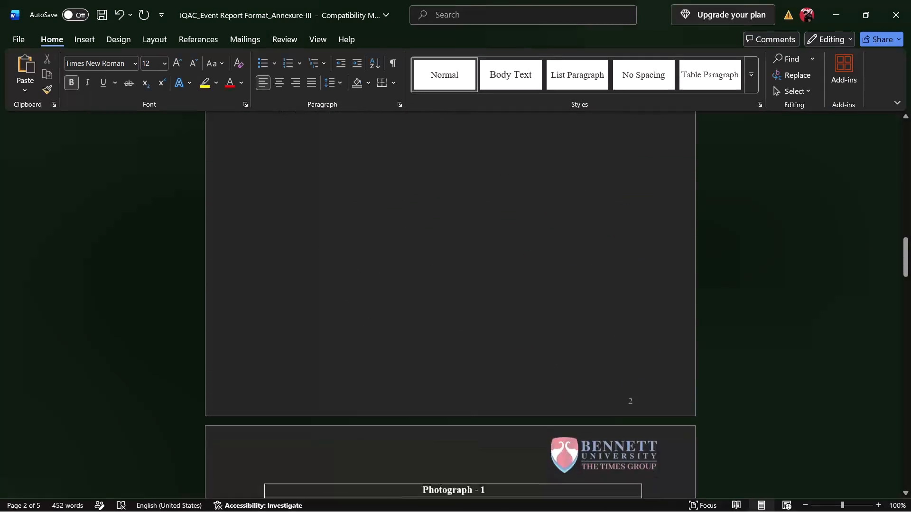
scroll(387, 299, down, 6)
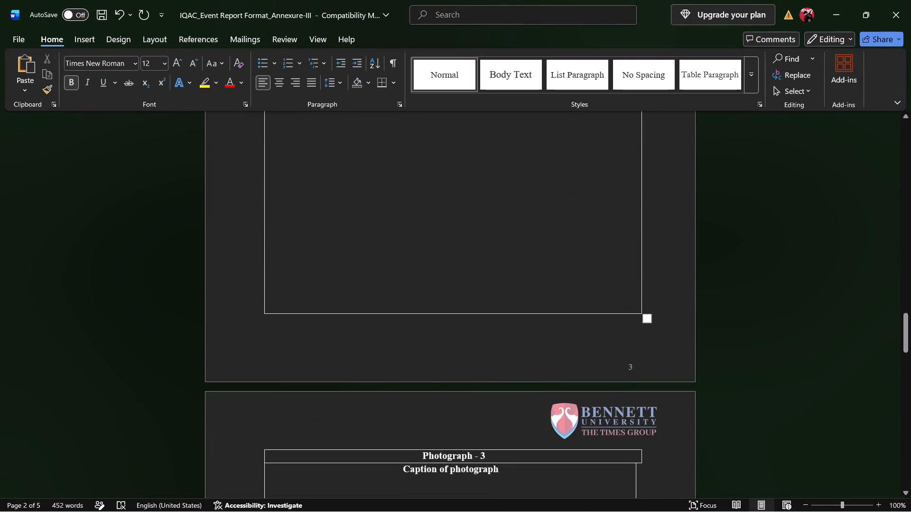
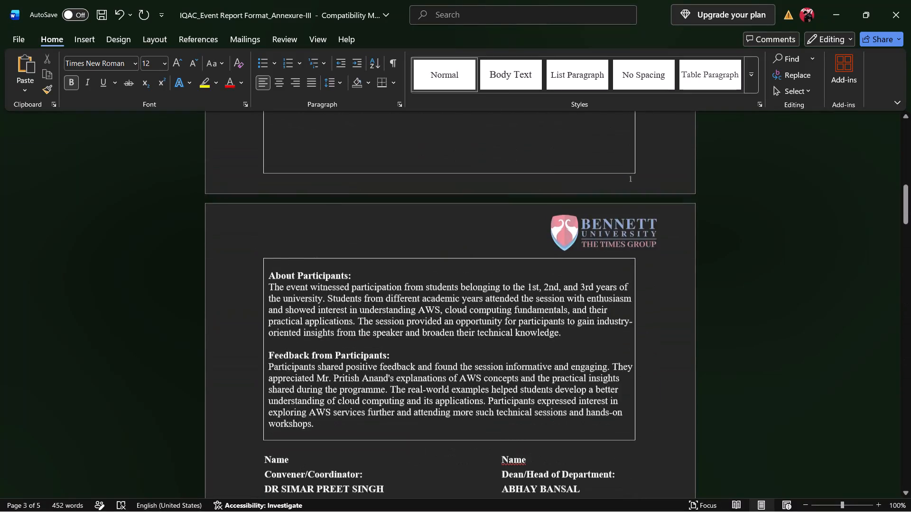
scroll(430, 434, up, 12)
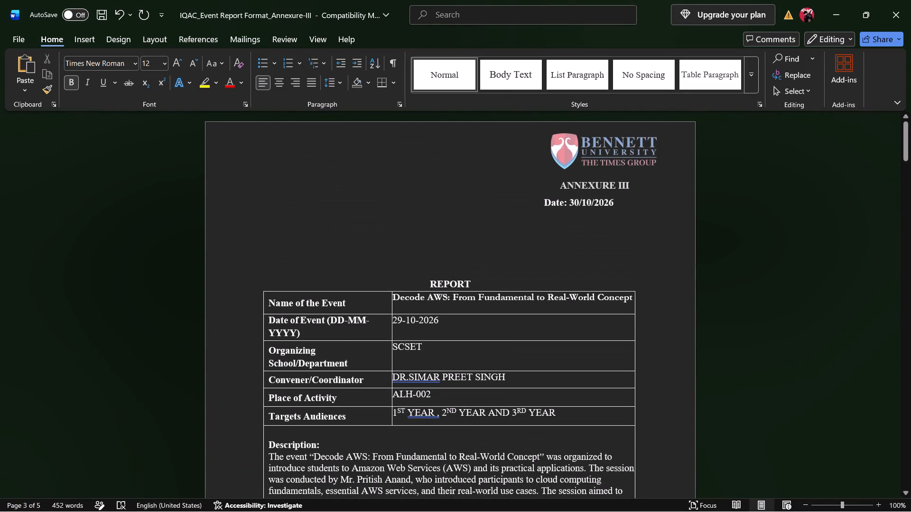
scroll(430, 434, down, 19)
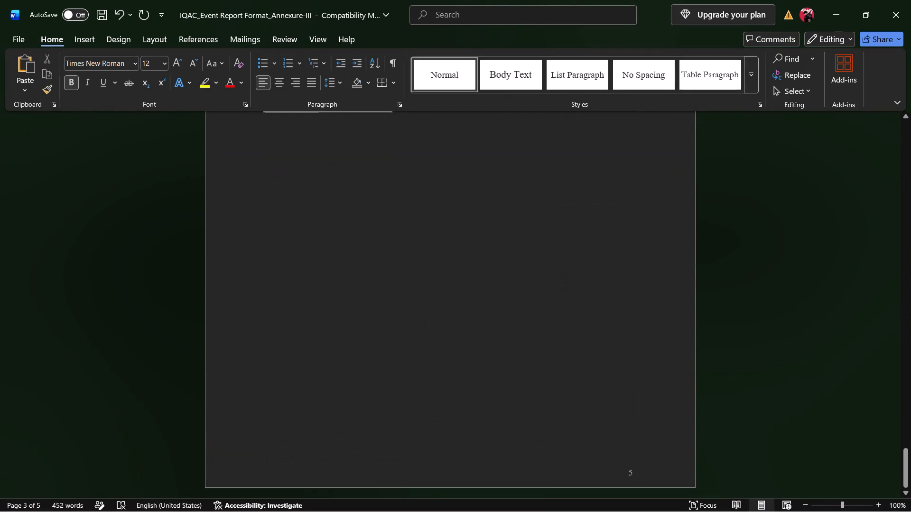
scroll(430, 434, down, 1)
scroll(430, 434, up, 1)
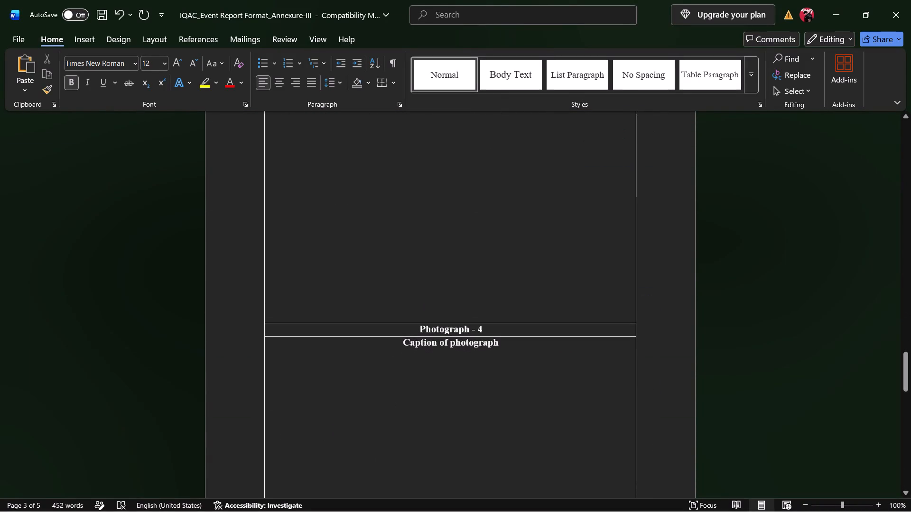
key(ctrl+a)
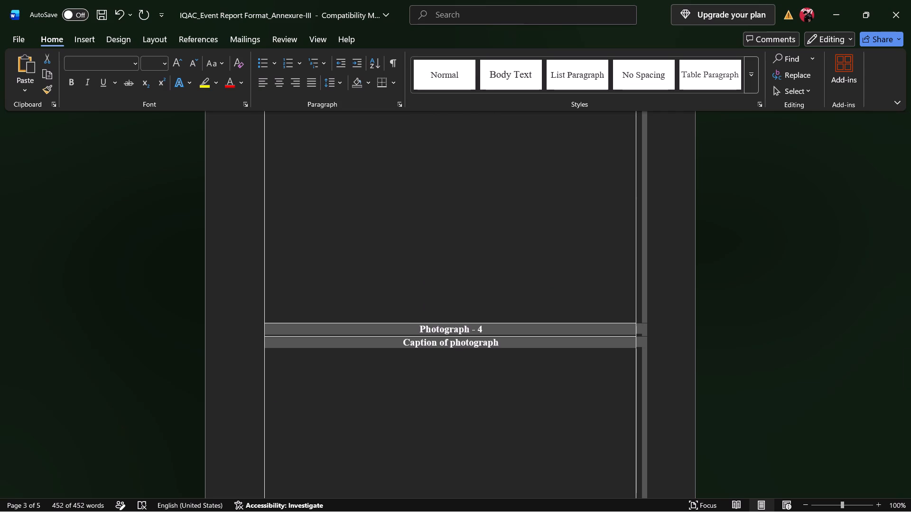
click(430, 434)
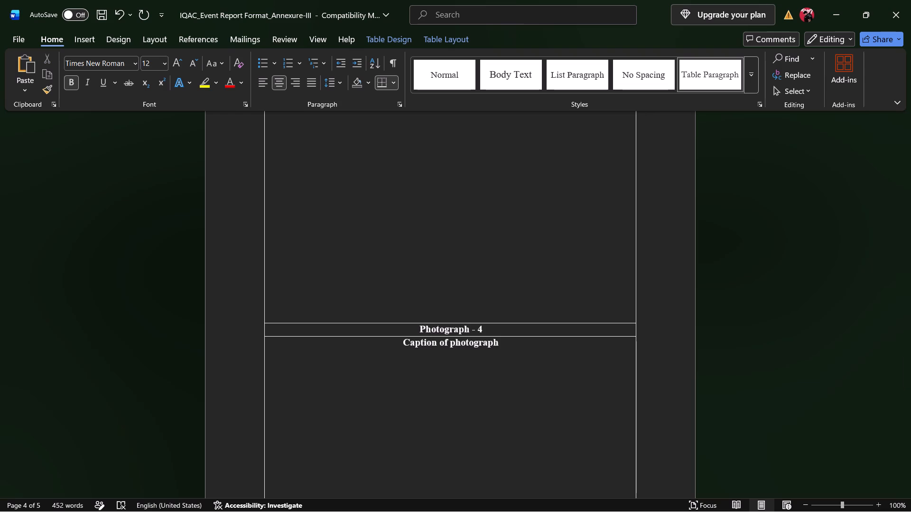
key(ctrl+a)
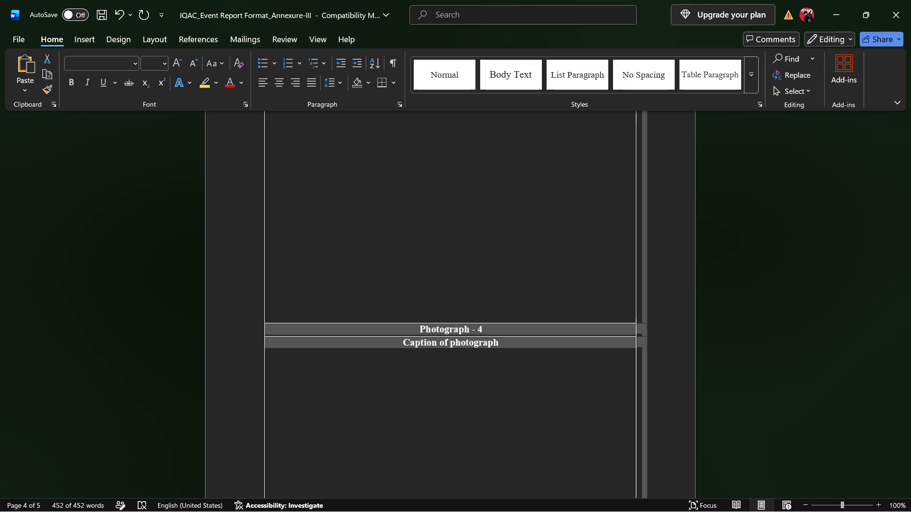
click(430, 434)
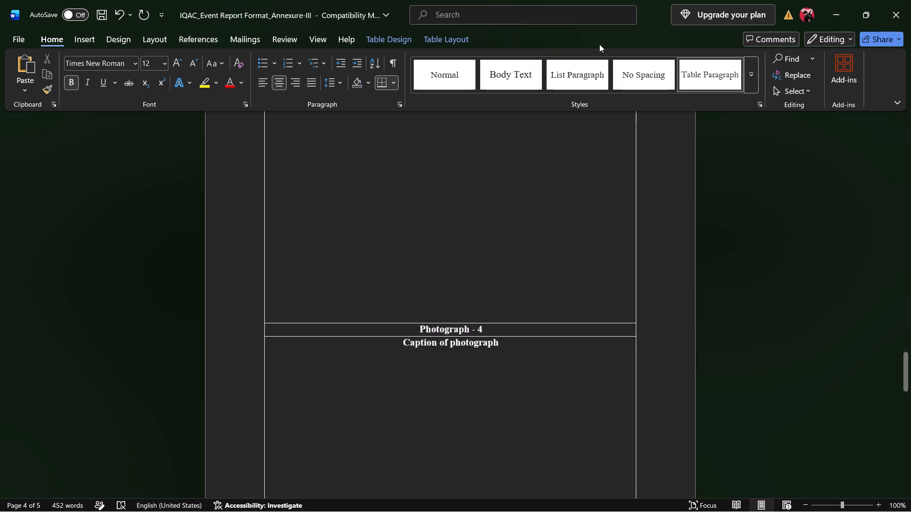
Review the whole report, from the event details through the signatories and enclosures to the photograph and circular pages.
scroll(551, 232, up, 5)
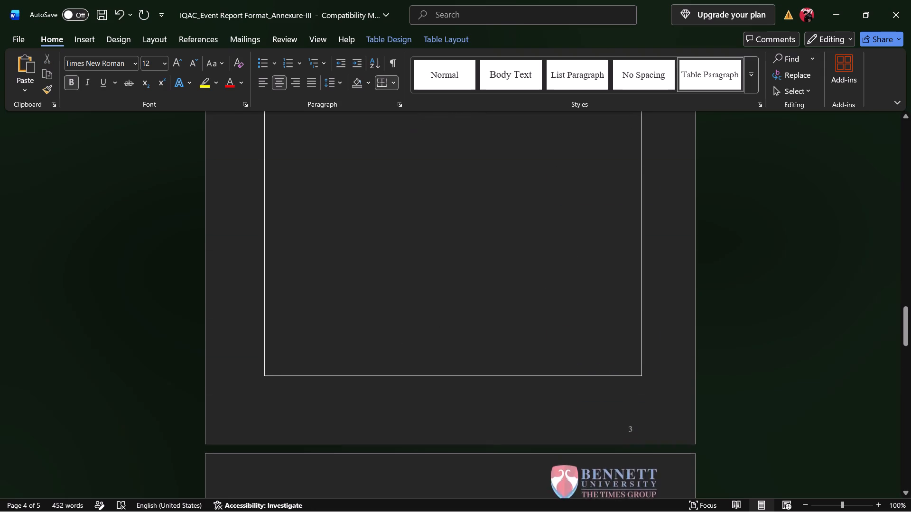
scroll(551, 232, up, 6)
scroll(551, 232, down, 2)
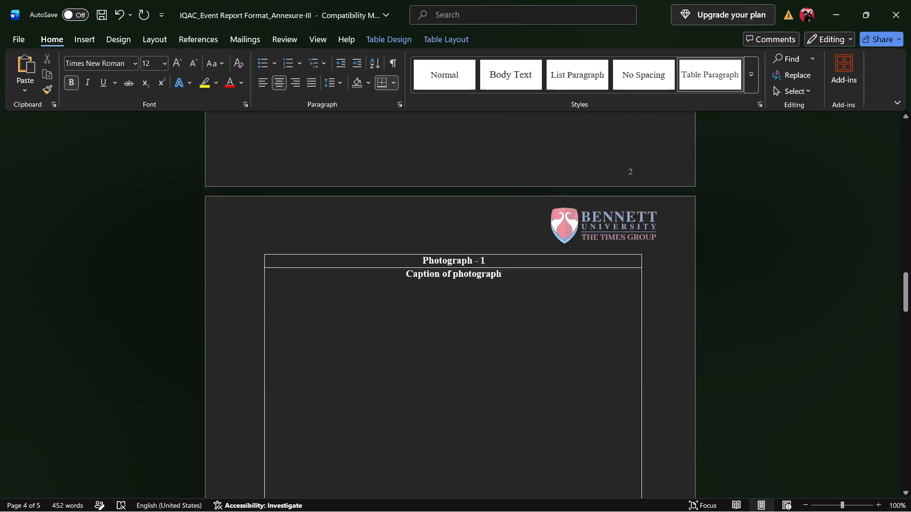
scroll(571, 128, down, 9)
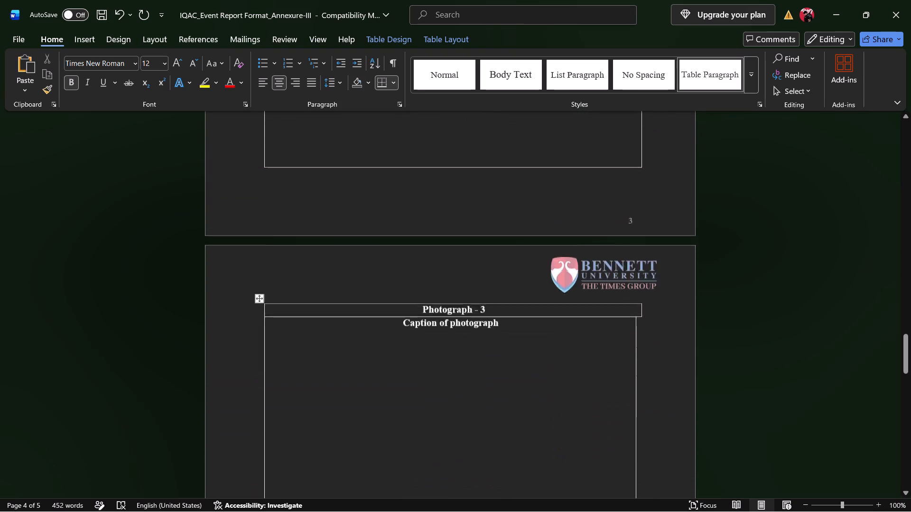
scroll(571, 128, down, 7)
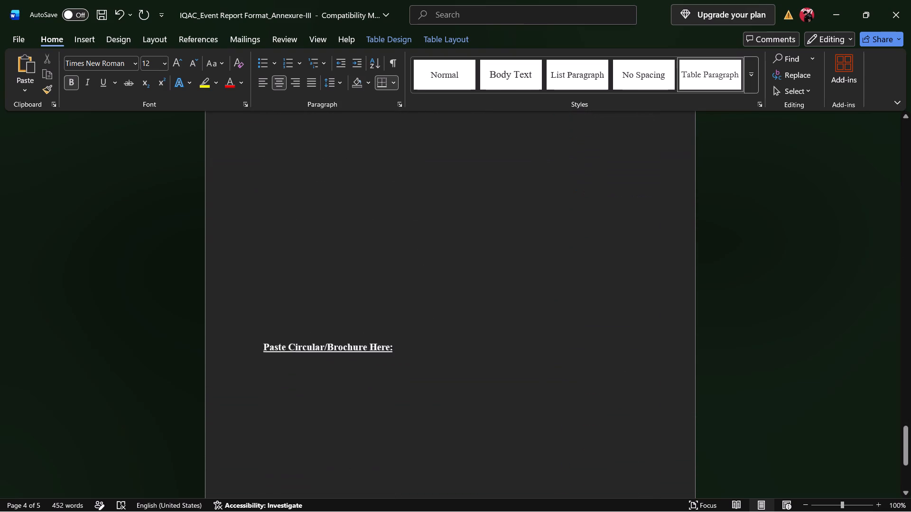
scroll(571, 128, down, 2)
scroll(571, 128, up, 11)
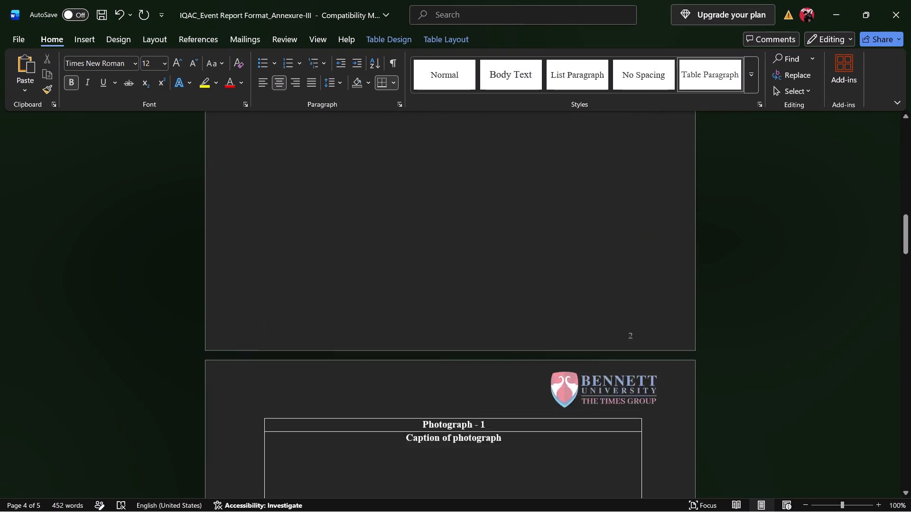
scroll(571, 128, up, 2)
scroll(571, 128, down, 1)
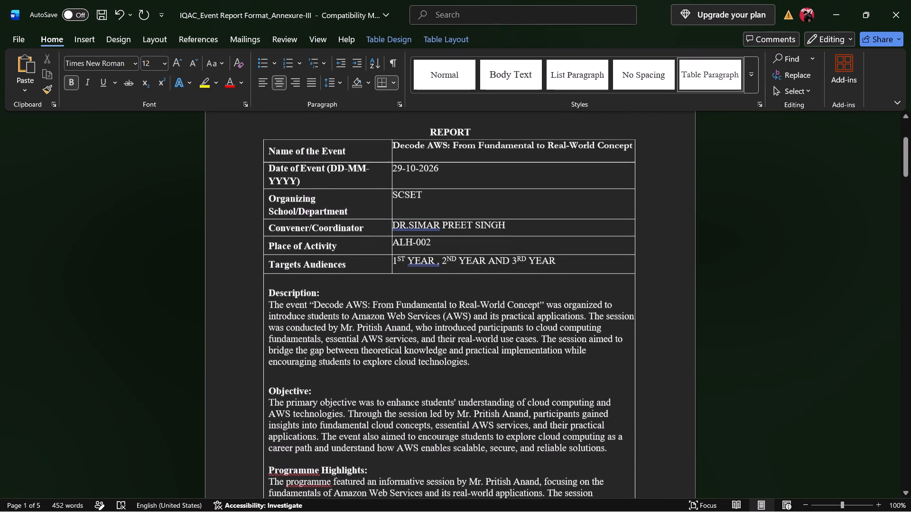
scroll(571, 128, down, 1)
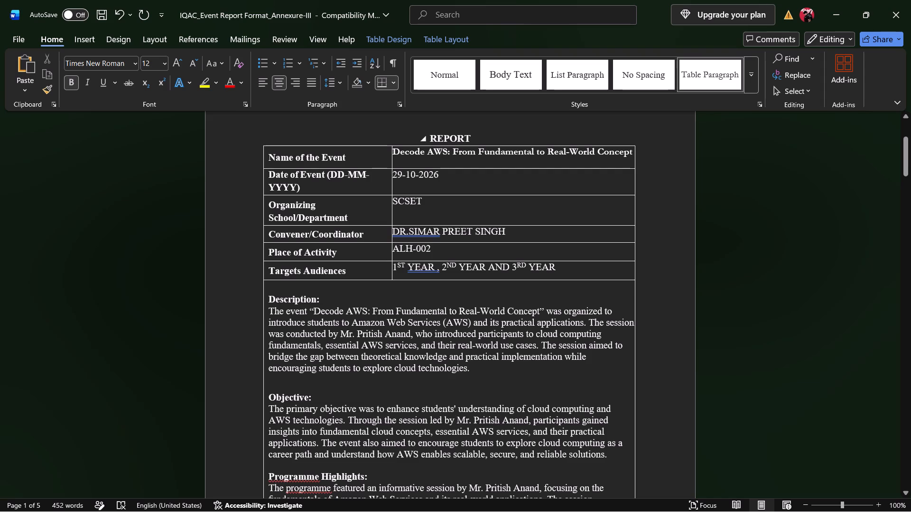
scroll(481, 326, down, 4)
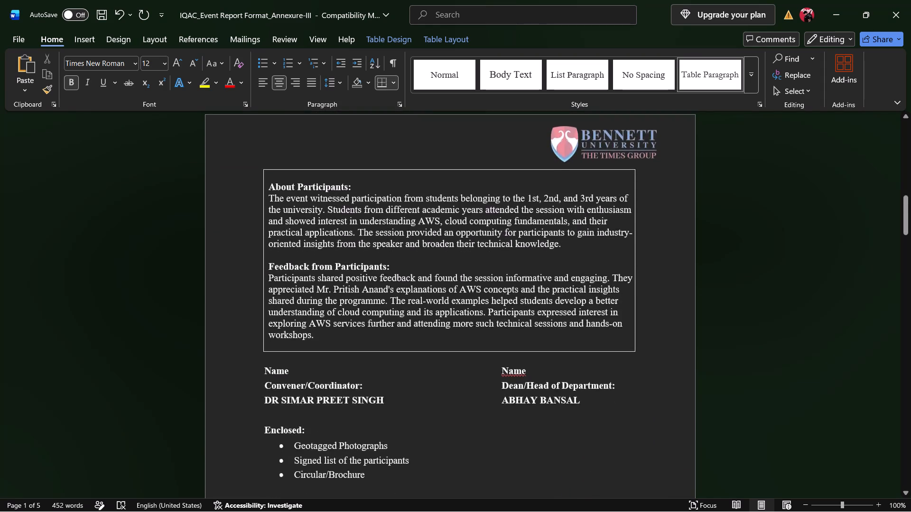
scroll(481, 326, down, 4)
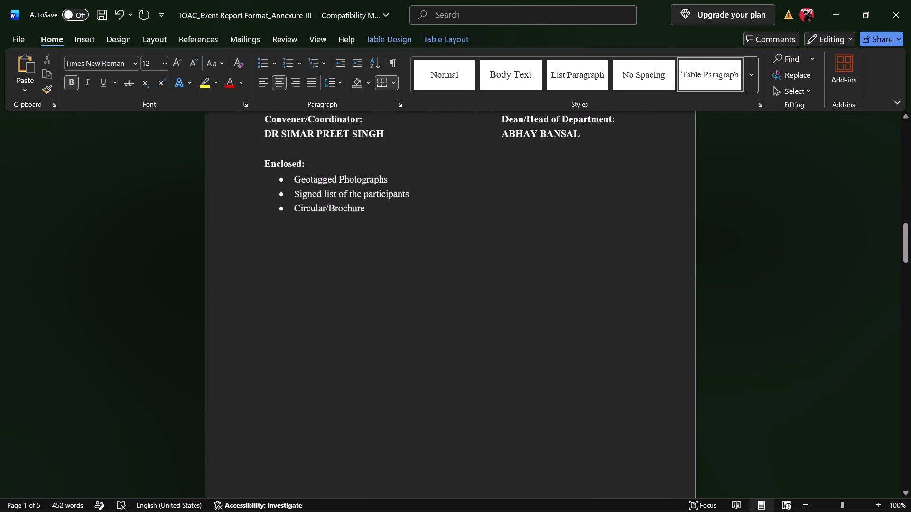
scroll(481, 326, down, 12)
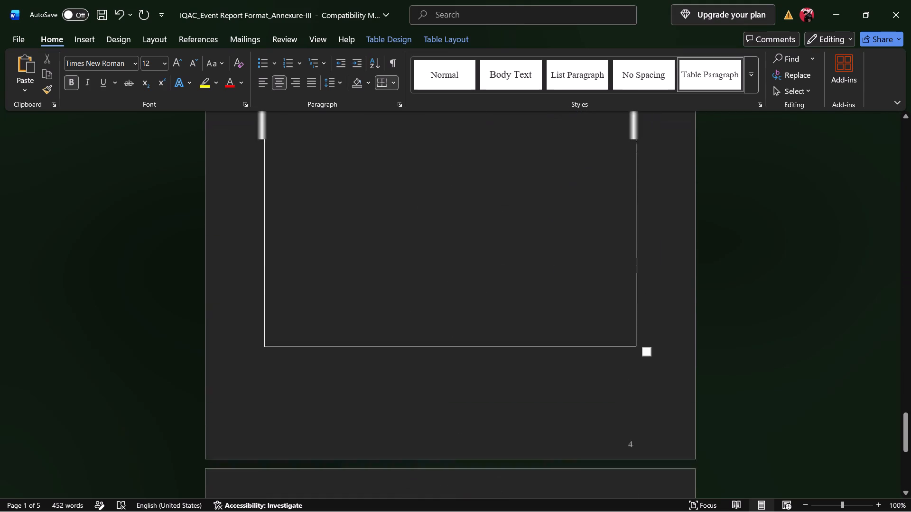
scroll(481, 326, up, 13)
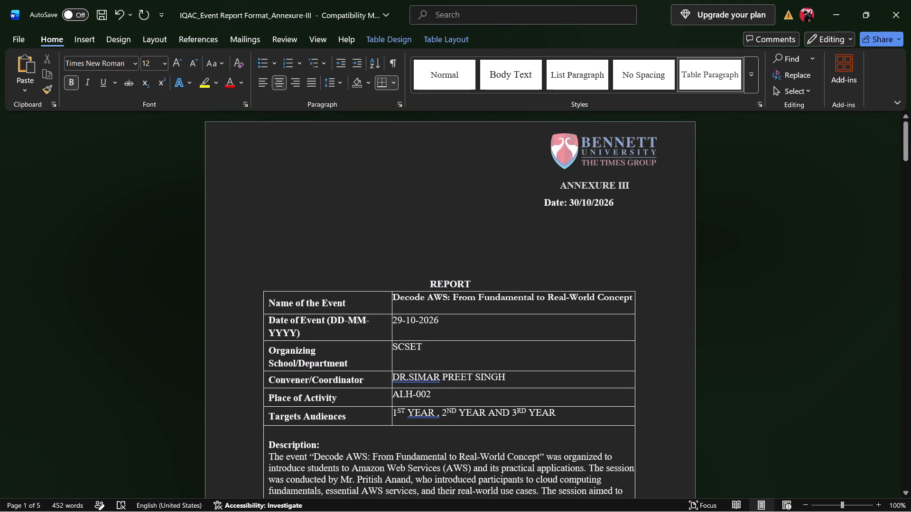
scroll(481, 326, up, 5)
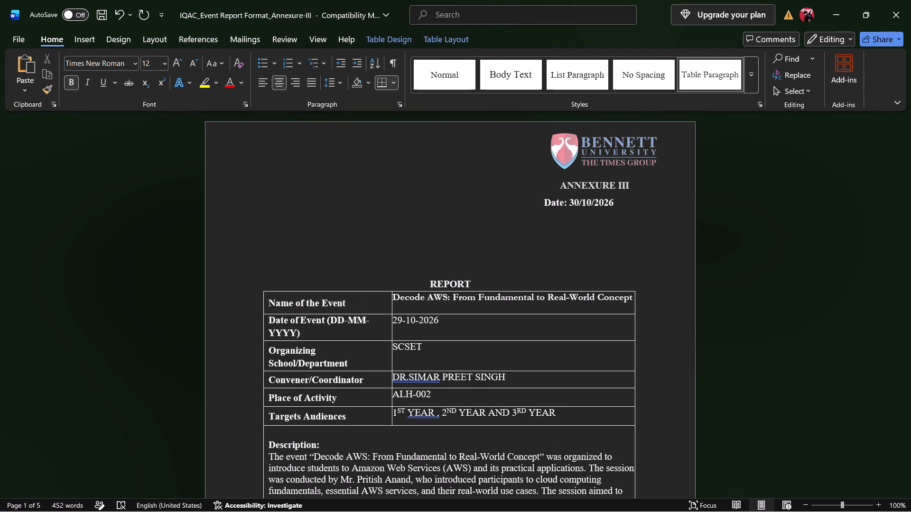
Recheck the report sections, signatory names, photograph tables and the circular/brochure placeholder for remaining gaps.
scroll(176, 393, down, 1)
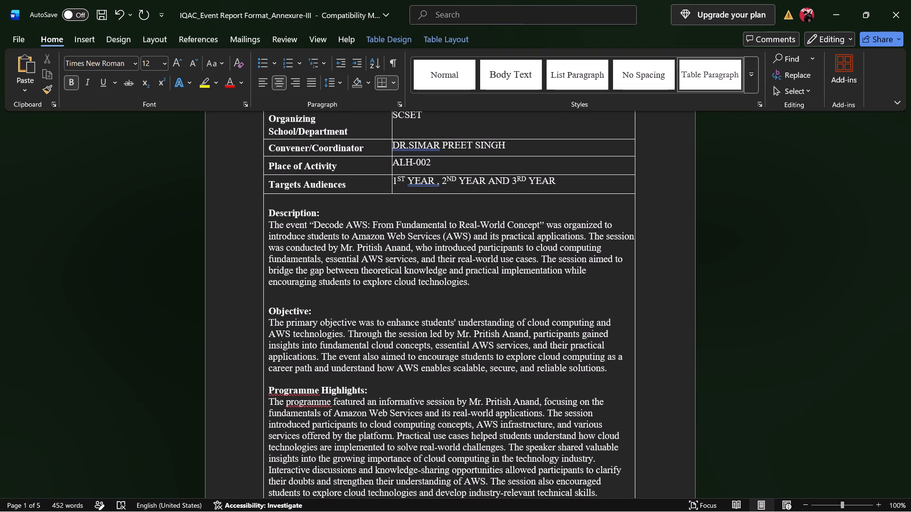
scroll(176, 393, up, 1)
scroll(391, 364, down, 2)
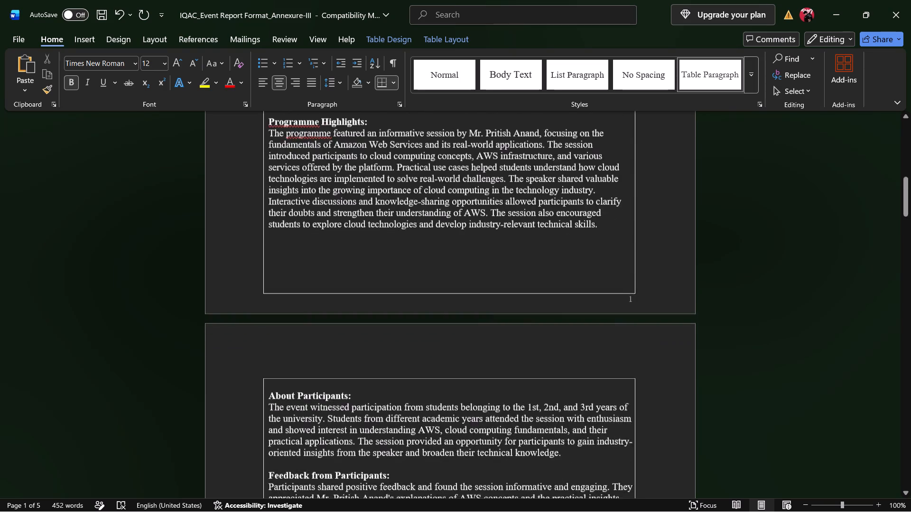
scroll(391, 364, down, 5)
scroll(391, 364, up, 1)
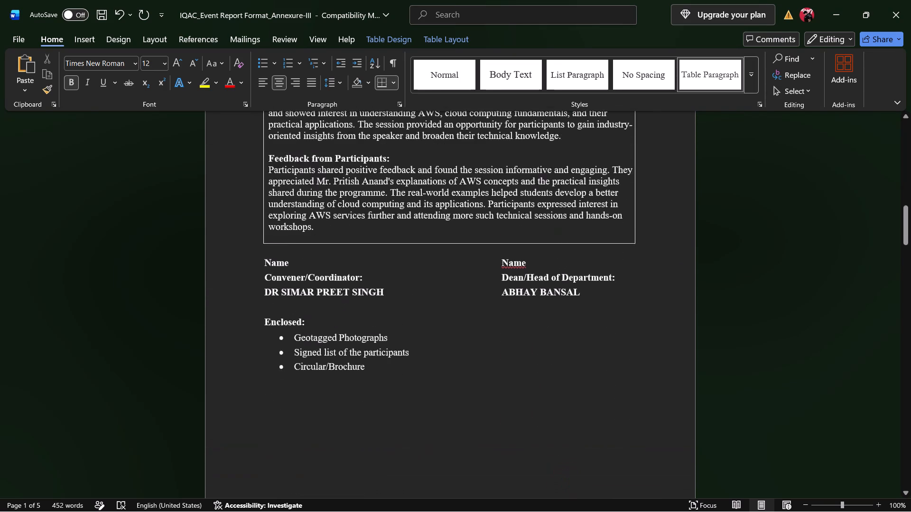
scroll(391, 364, up, 1)
scroll(391, 364, down, 7)
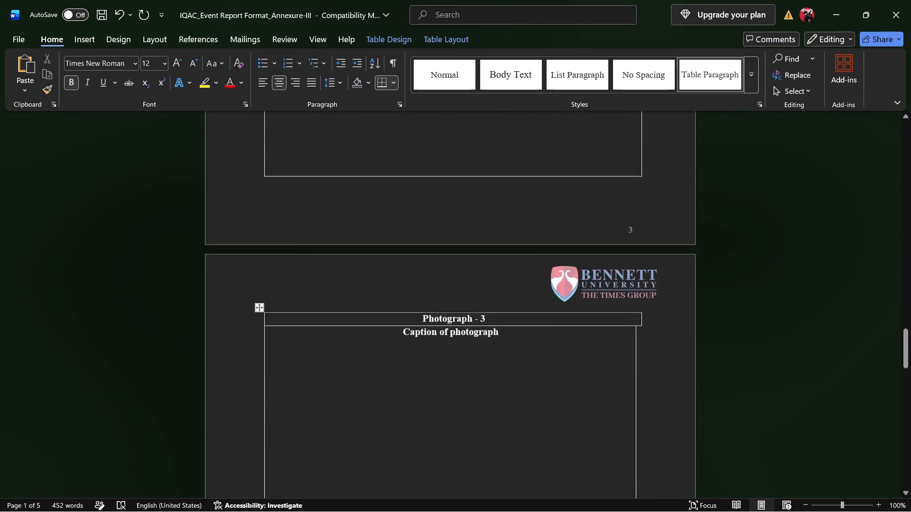
scroll(391, 364, down, 2)
scroll(391, 364, up, 4)
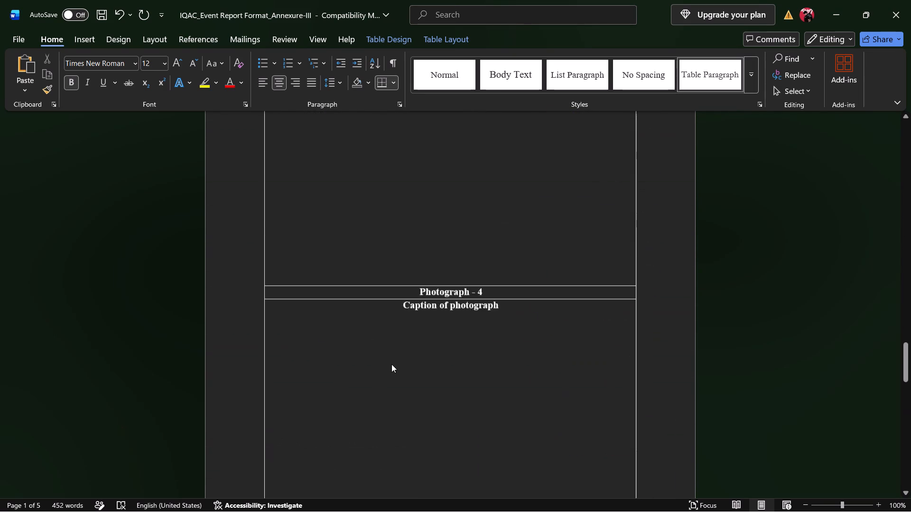
scroll(391, 364, up, 1)
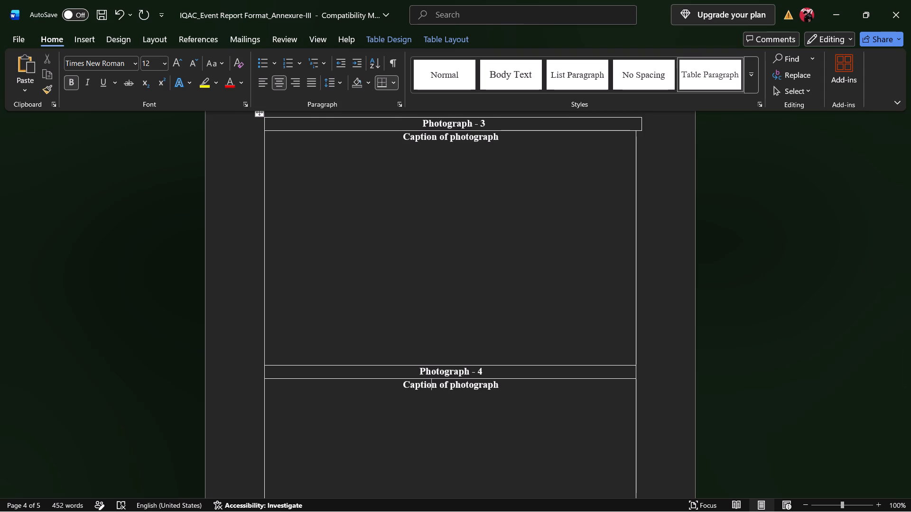
scroll(545, 402, up, 1)
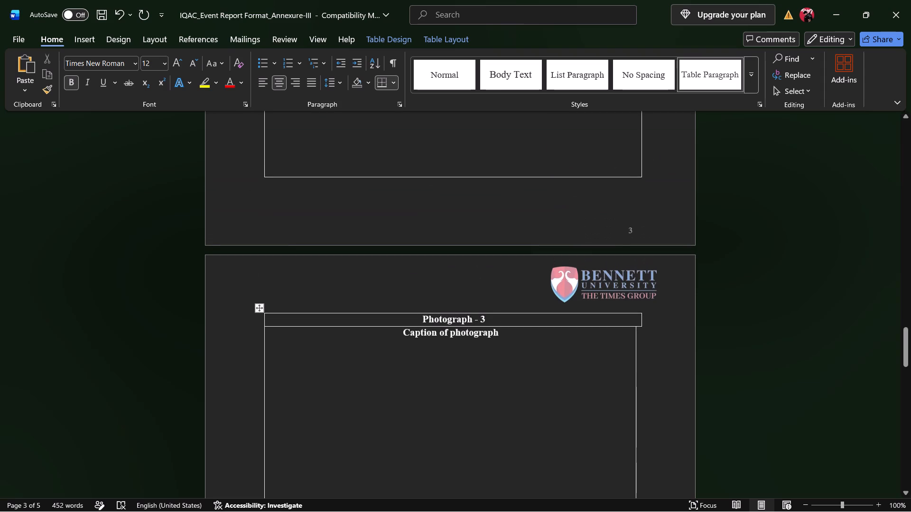
scroll(545, 402, up, 4)
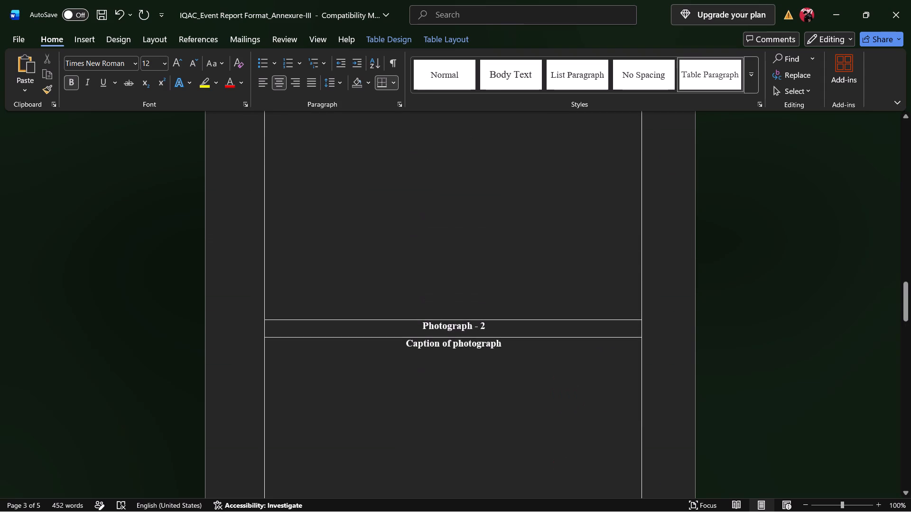
scroll(545, 402, up, 7)
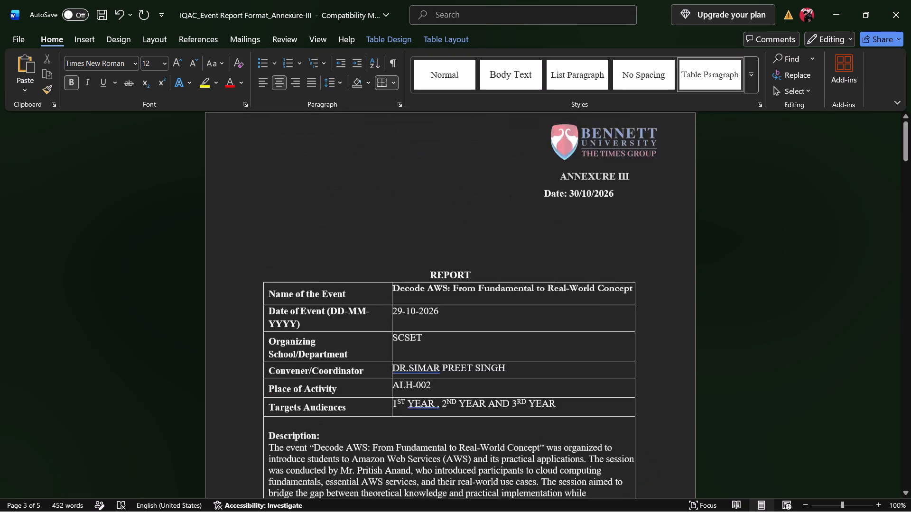
scroll(545, 402, down, 7)
scroll(545, 402, up, 9)
scroll(545, 402, down, 2)
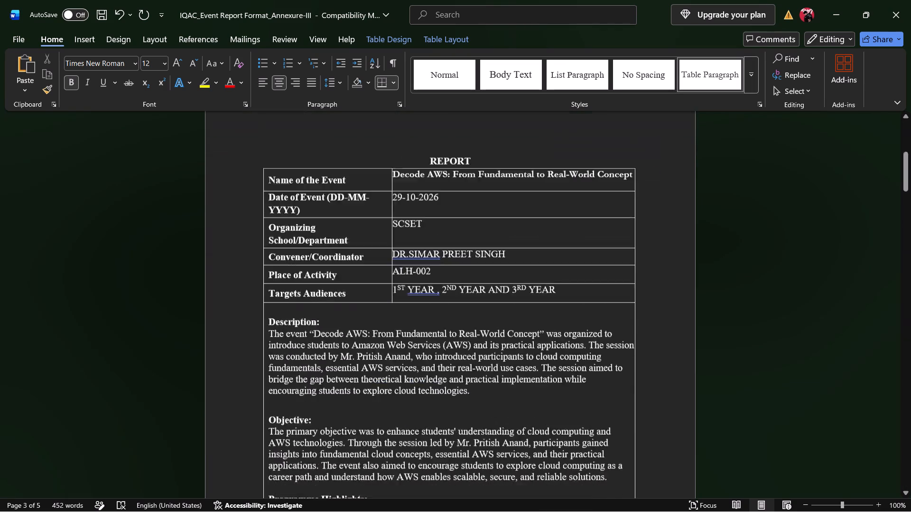
scroll(545, 402, down, 4)
scroll(545, 402, up, 8)
scroll(545, 402, down, 8)
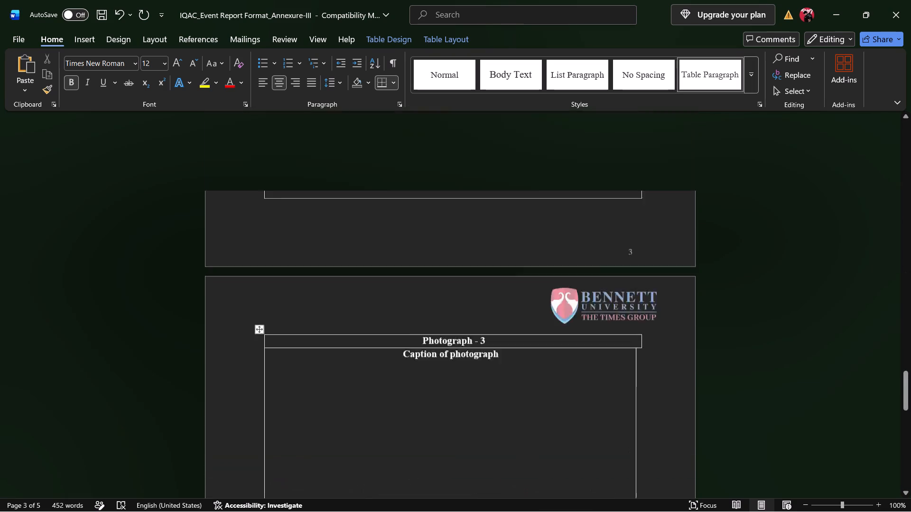
scroll(545, 402, up, 6)
scroll(545, 402, down, 9)
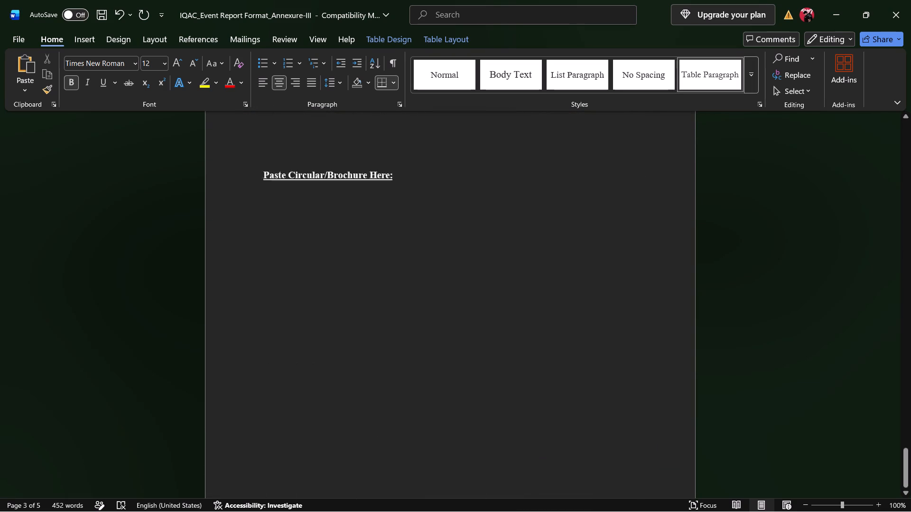
Add a new line below the "Paste Circular/Brochure Here:" heading on the last page.
scroll(545, 402, up, 2)
scroll(389, 322, up, 2)
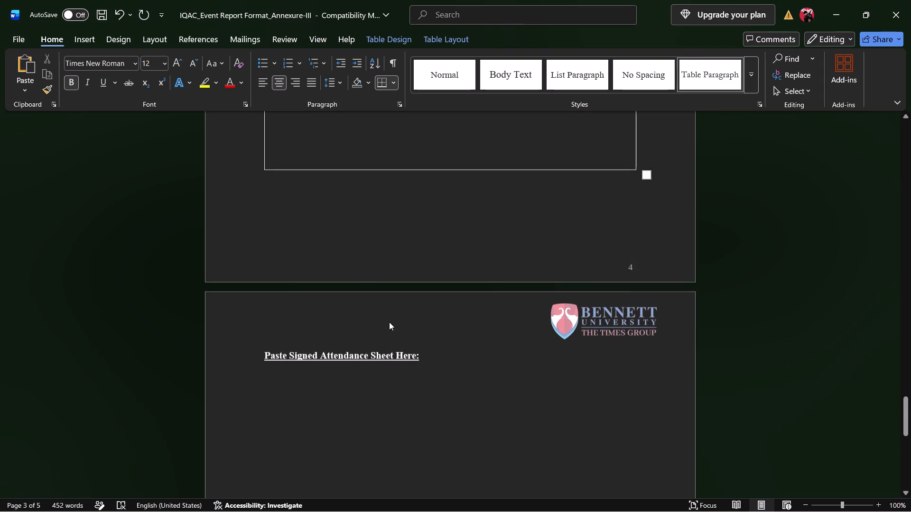
scroll(379, 386, down, 2)
click(412, 185)
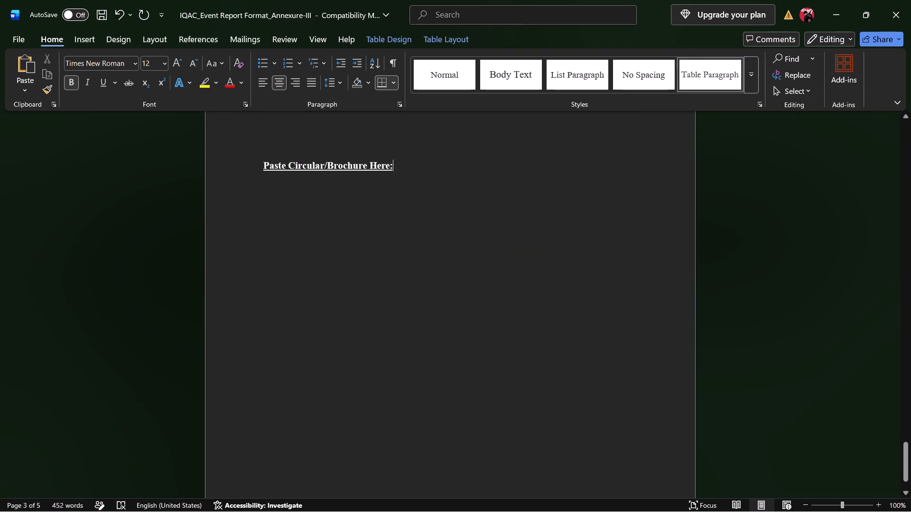
key(Return)
Copy the AWS invited talk session poster from the Photos viewer and paste it below the "Paste Circular/Brochure Here:" heading in the Word report.
key(alt+Tab)
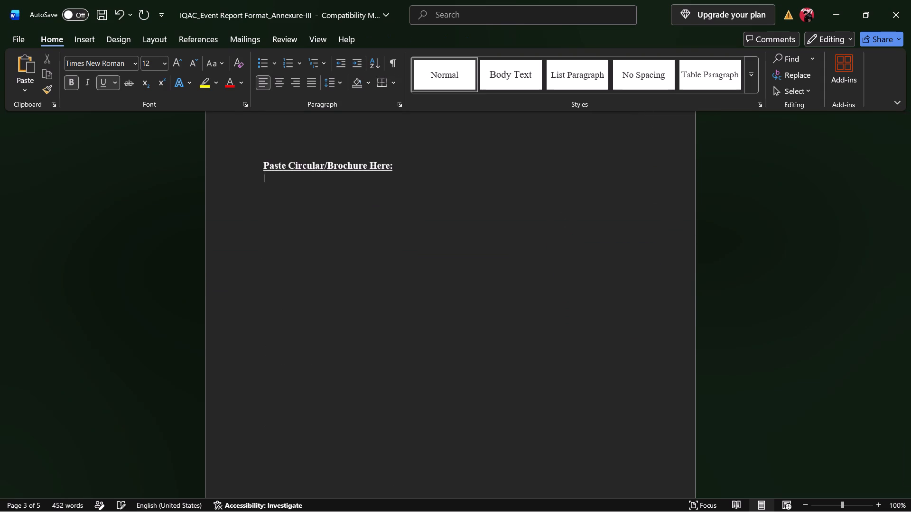
key(alt+Tab)
key(alt+Tab)
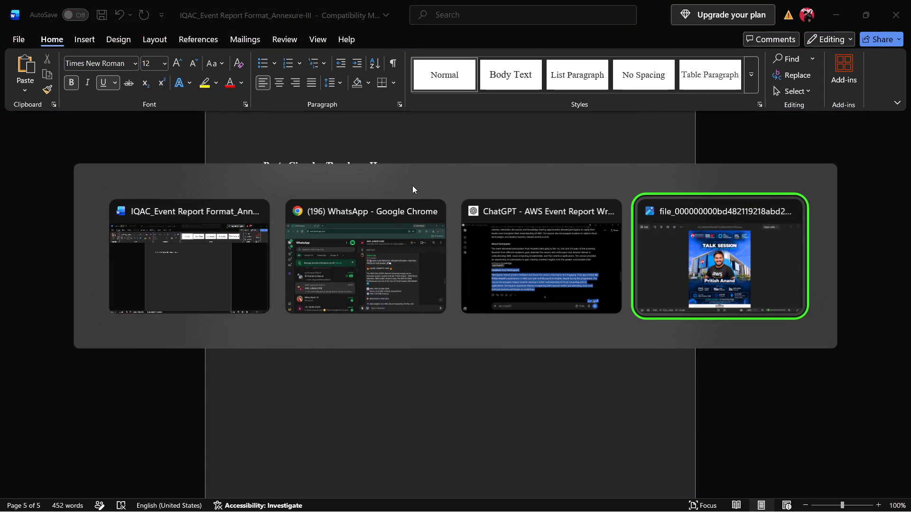
right_click(402, 208)
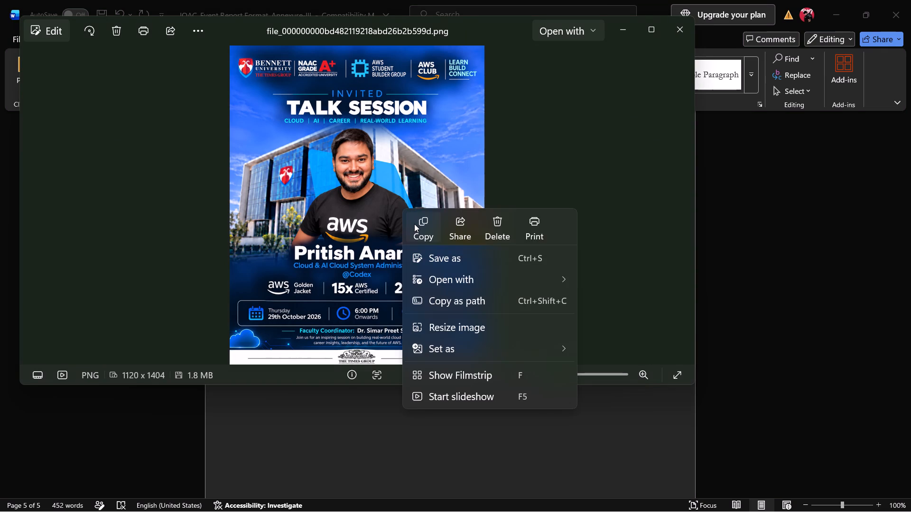
click(413, 224)
key(alt+Tab)
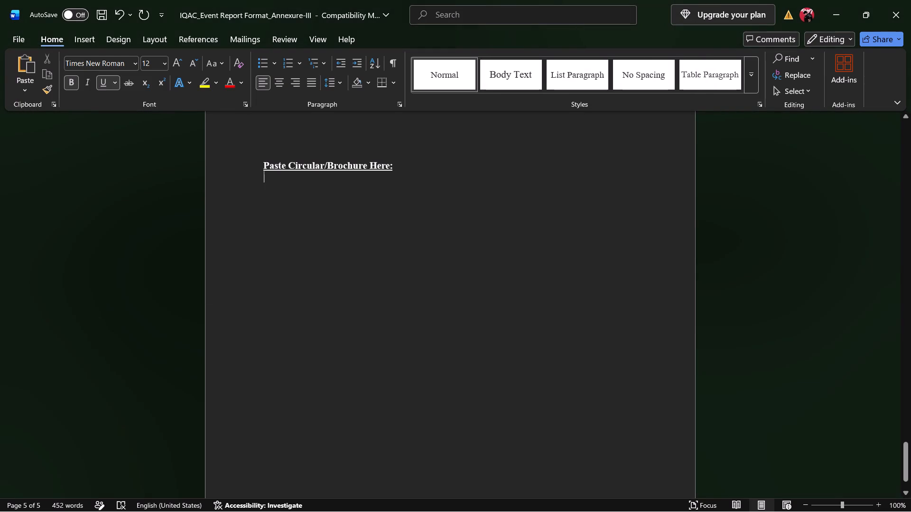
key(ctrl+v)
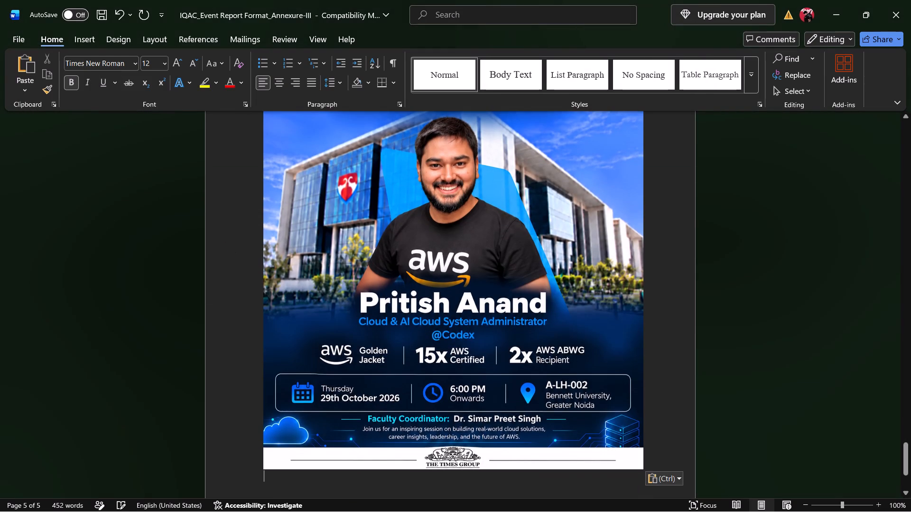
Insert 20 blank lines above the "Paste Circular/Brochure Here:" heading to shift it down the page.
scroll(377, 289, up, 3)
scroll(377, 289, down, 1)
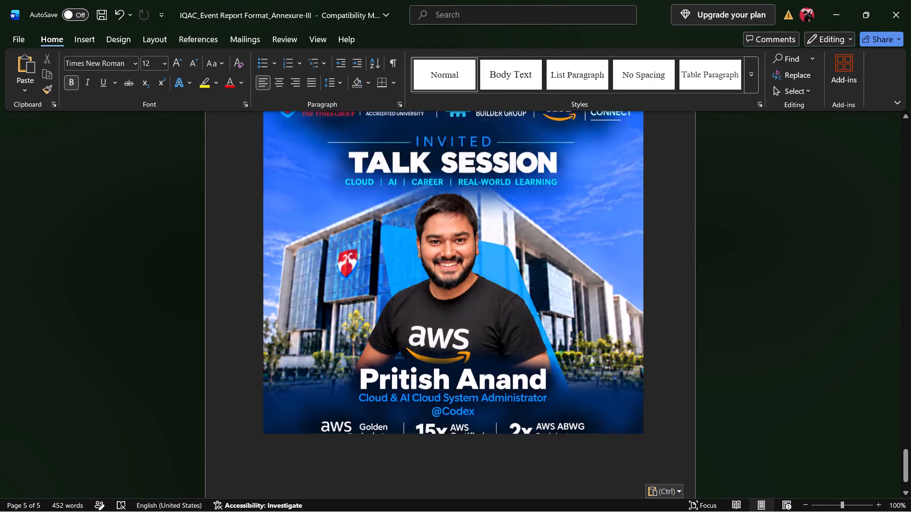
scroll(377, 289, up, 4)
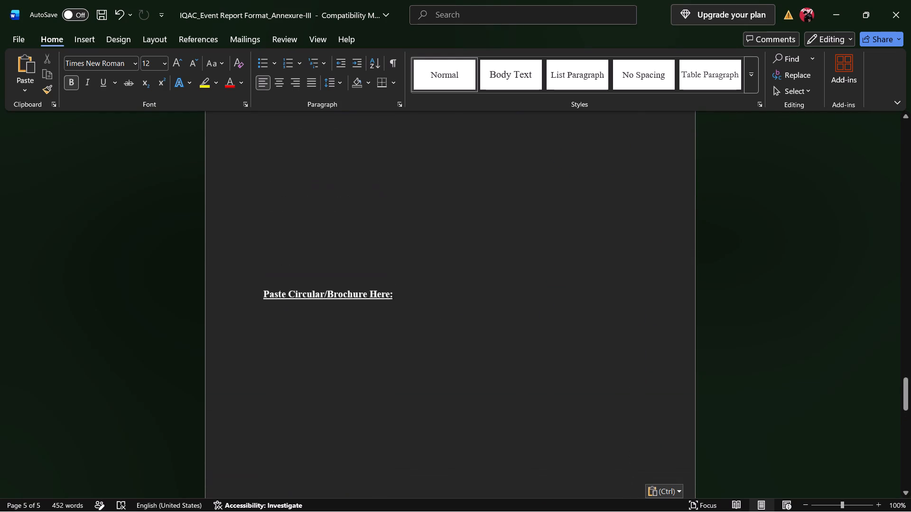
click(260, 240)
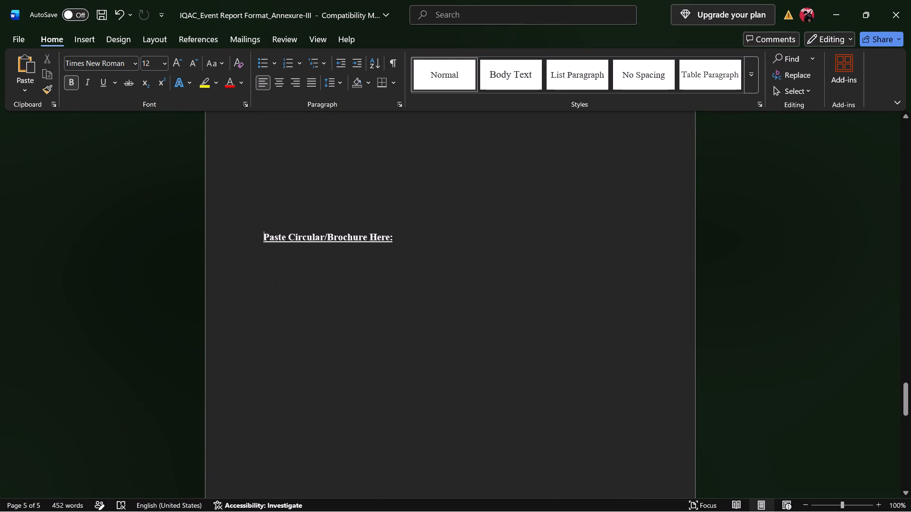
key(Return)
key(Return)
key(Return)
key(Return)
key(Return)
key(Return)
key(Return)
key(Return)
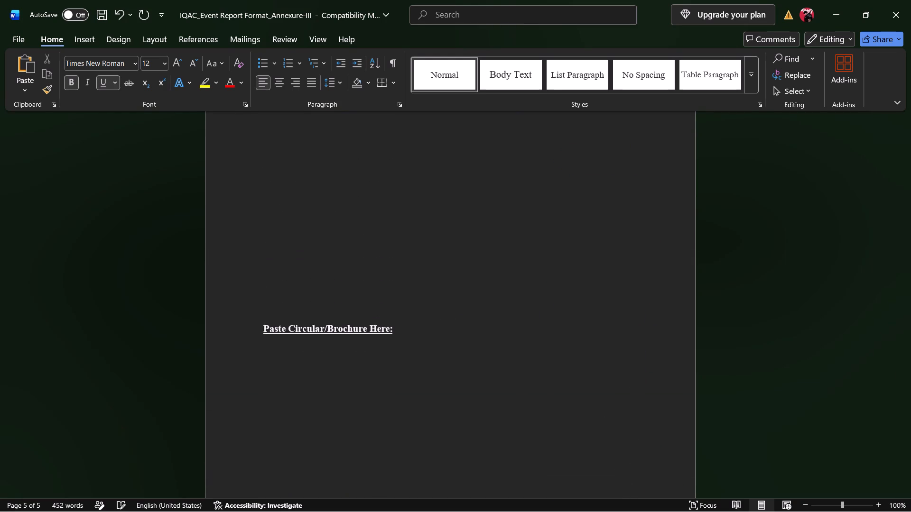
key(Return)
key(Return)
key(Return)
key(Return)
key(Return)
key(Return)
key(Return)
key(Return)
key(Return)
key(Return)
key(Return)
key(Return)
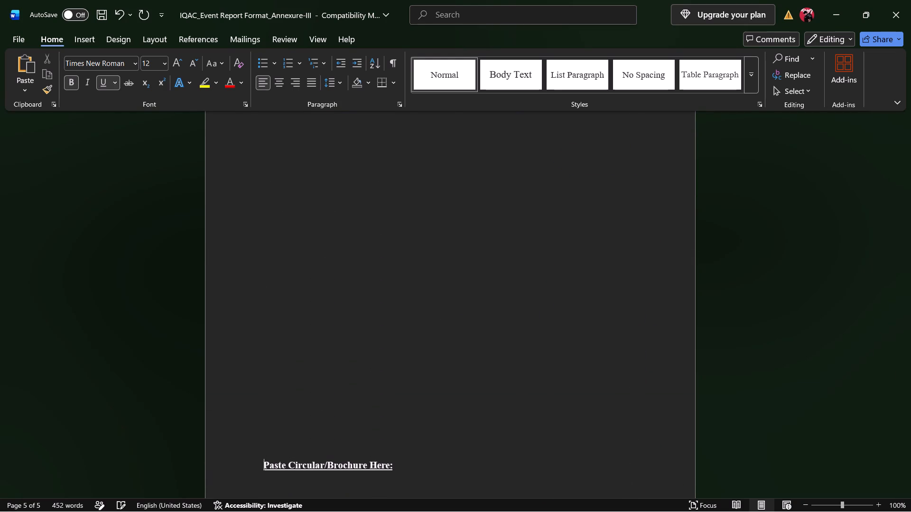
Delete blank lines above the "Paste Circular/Brochure Here:" heading until the poster fits directly beneath it on the same page.
scroll(260, 240, down, 2)
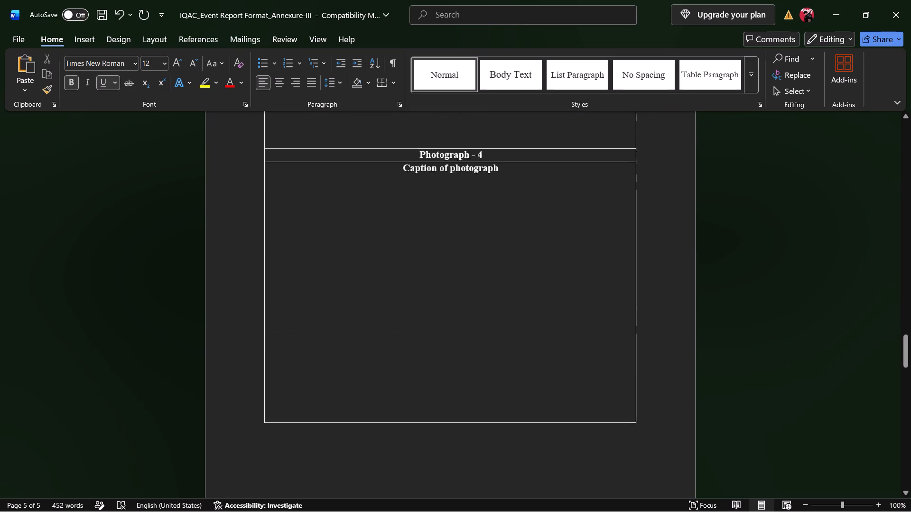
scroll(260, 240, down, 1)
scroll(344, 143, down, 2)
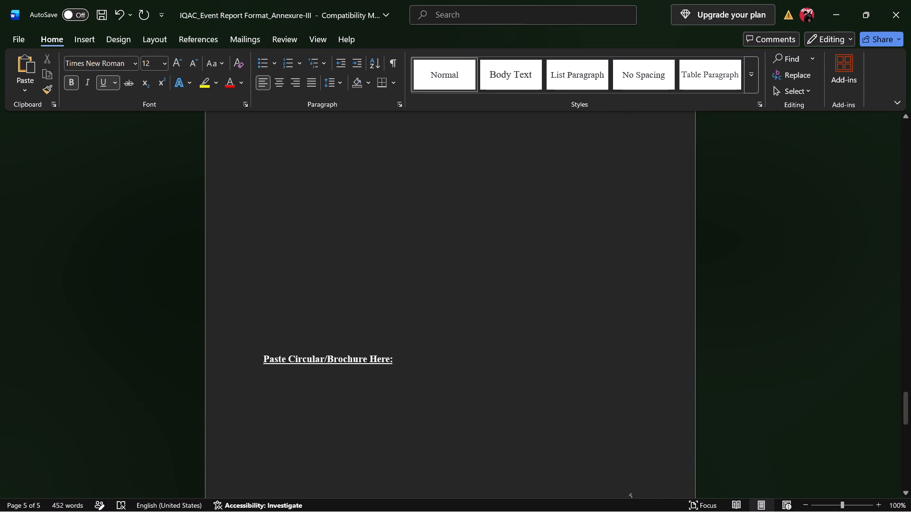
scroll(269, 349, up, 1)
scroll(272, 393, down, 2)
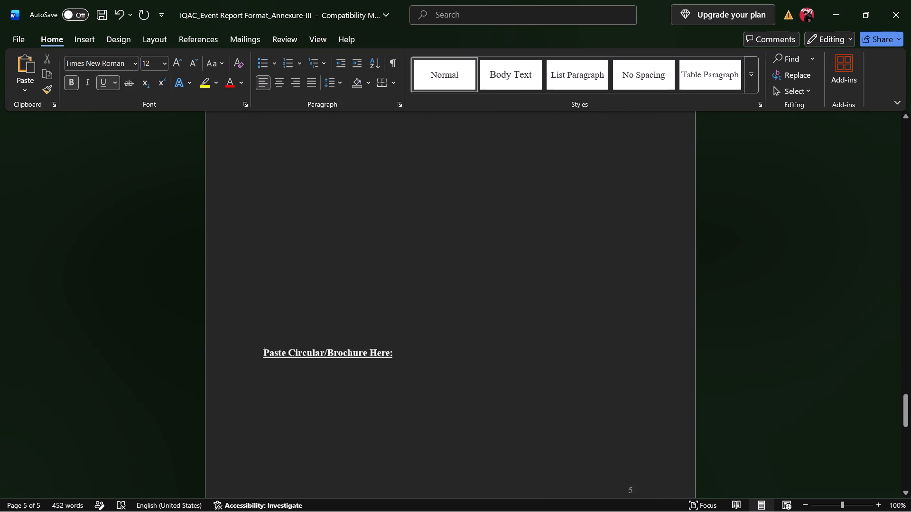
key(BackSpace)
key(BackSpace)
key(BackSpace)
key(BackSpace)
key(BackSpace)
key(BackSpace)
key(BackSpace)
key(BackSpace)
key(BackSpace)
key(BackSpace)
key(BackSpace)
key(BackSpace)
key(BackSpace)
key(BackSpace)
key(BackSpace)
key(BackSpace)
key(BackSpace)
key(BackSpace)
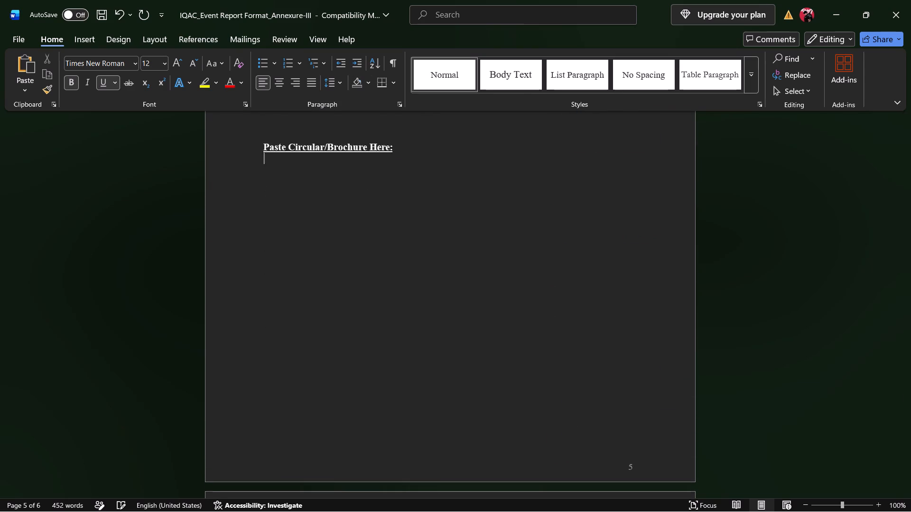
scroll(268, 329, down, 1)
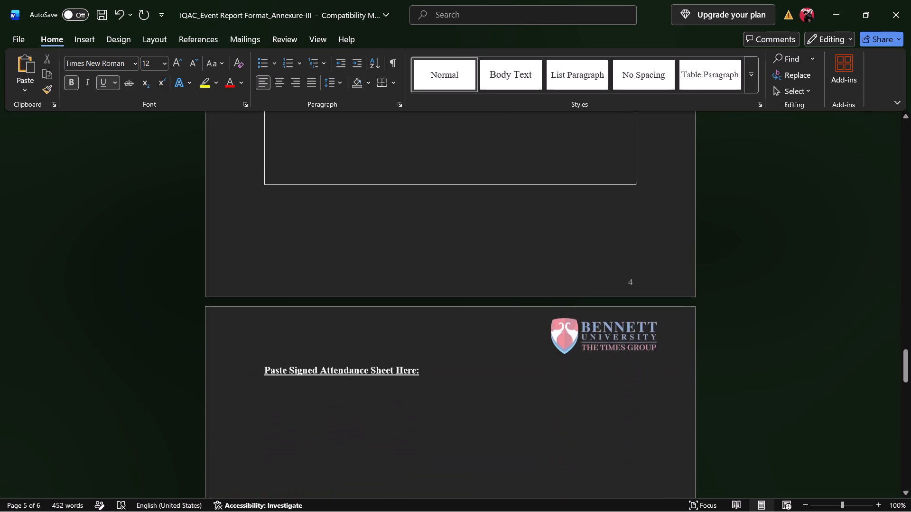
scroll(268, 329, down, 1)
scroll(211, 329, up, 4)
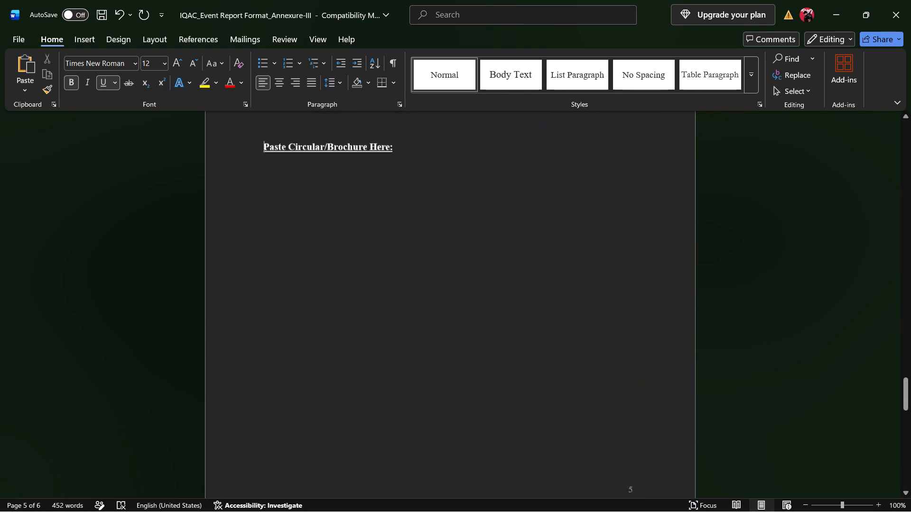
scroll(211, 329, up, 1)
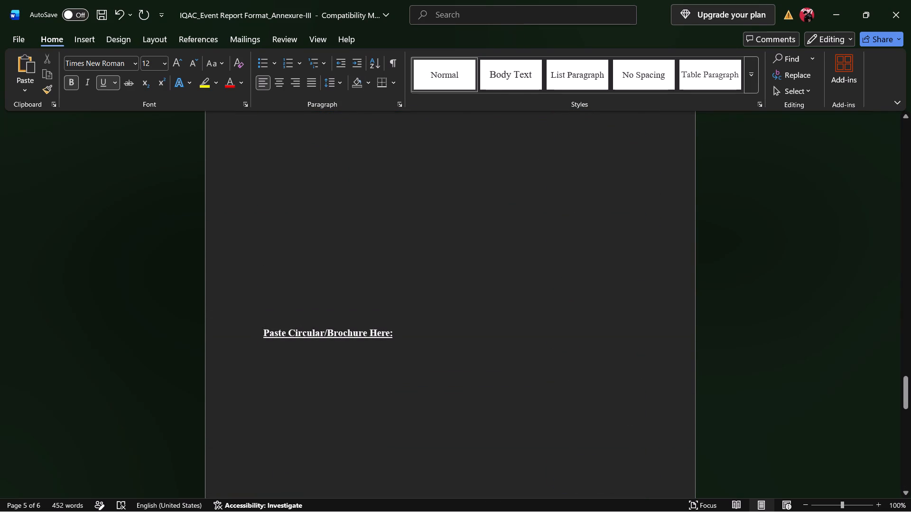
key(BackSpace)
key(BackSpace)
key(BackSpace)
key(BackSpace)
key(BackSpace)
key(BackSpace)
key(BackSpace)
key(BackSpace)
key(BackSpace)
key(BackSpace)
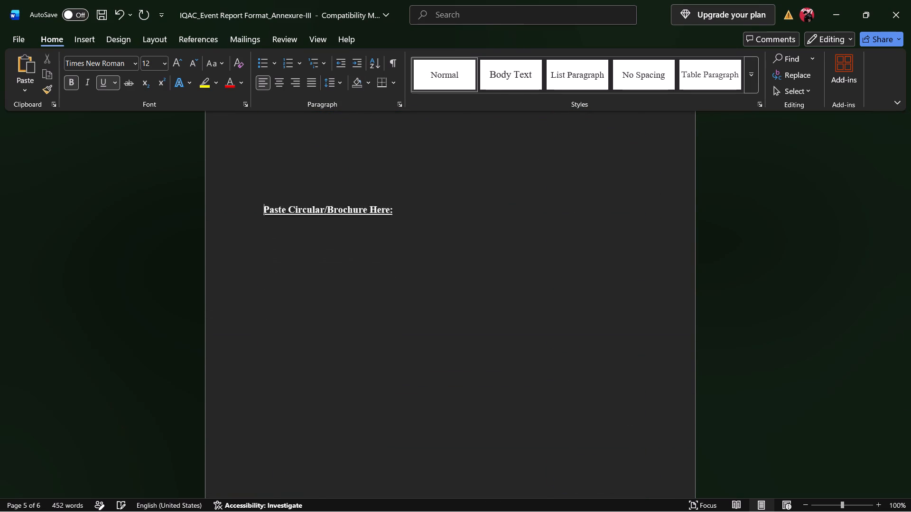
key(BackSpace)
key(BackSpace)
key(BackSpace)
key(BackSpace)
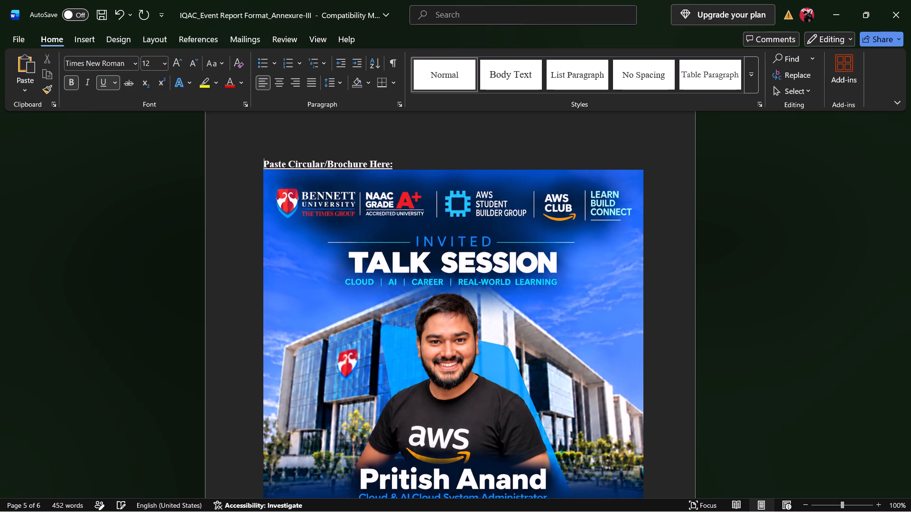
Examine the poster's placement on page 5 in relation to the attendance sheet and circular headings and the page end.
scroll(263, 338, down, 1)
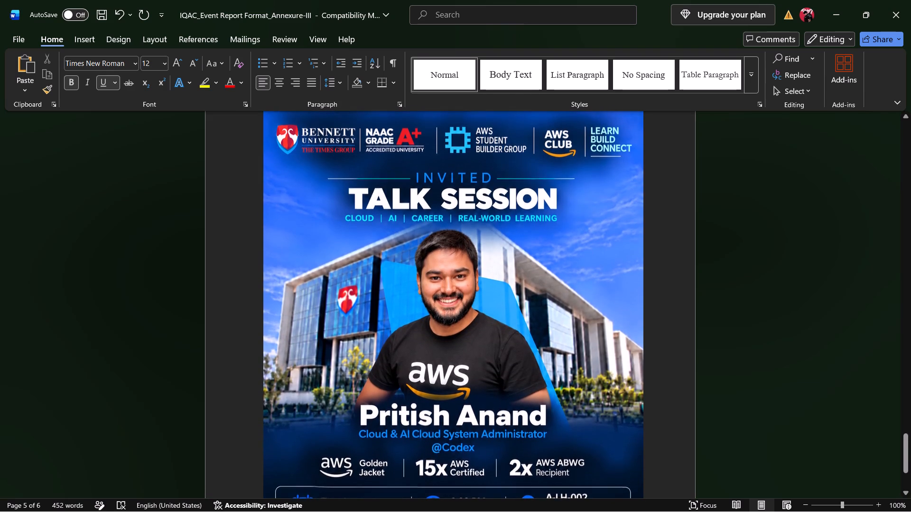
scroll(263, 338, down, 1)
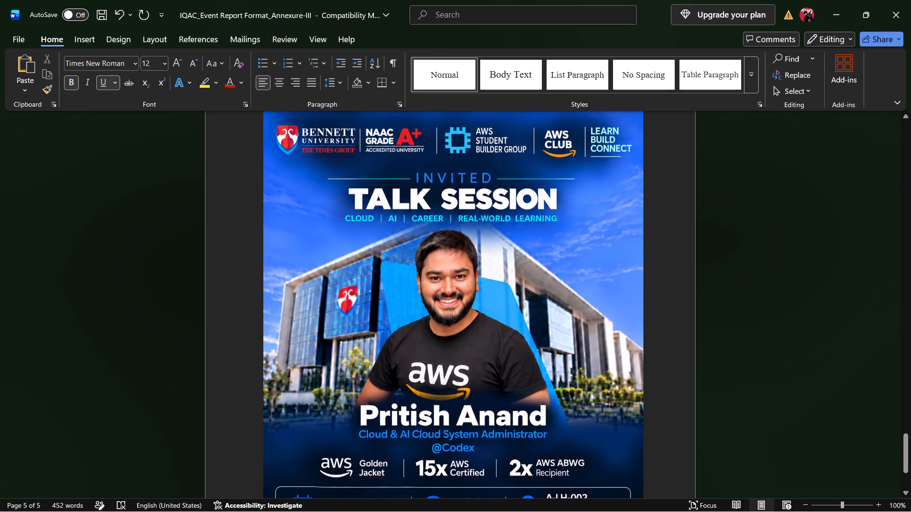
scroll(239, 428, up, 1)
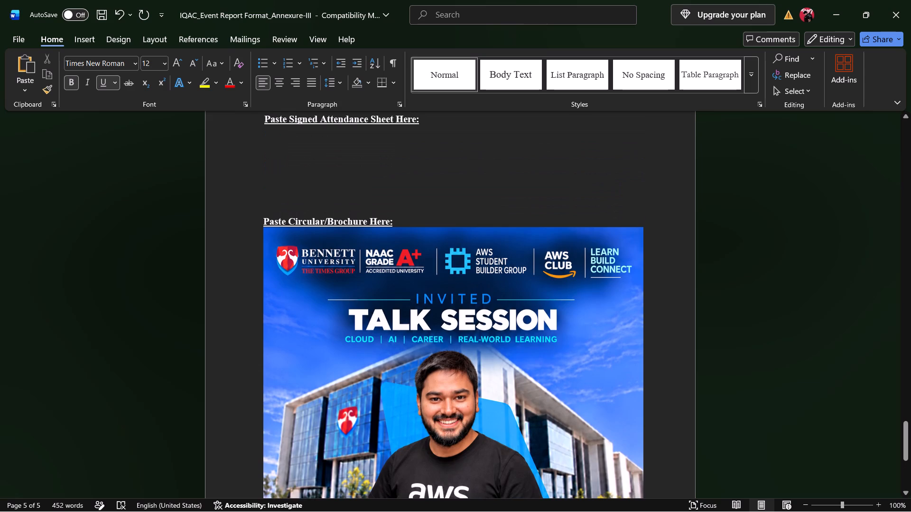
scroll(239, 428, up, 1)
scroll(239, 428, down, 1)
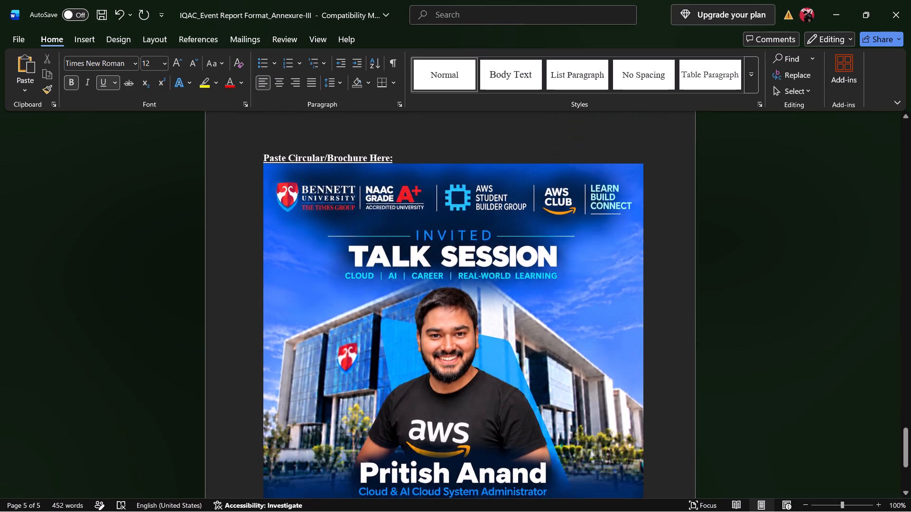
scroll(239, 428, down, 1)
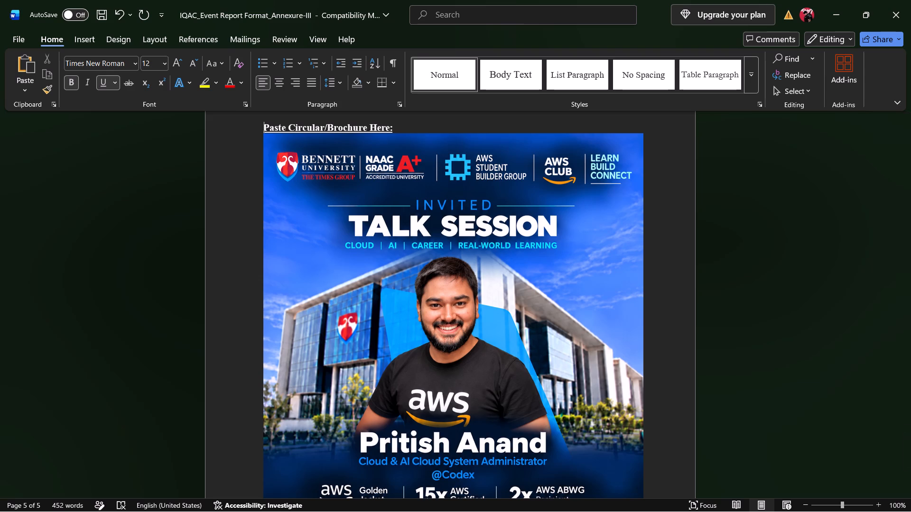
scroll(239, 428, up, 2)
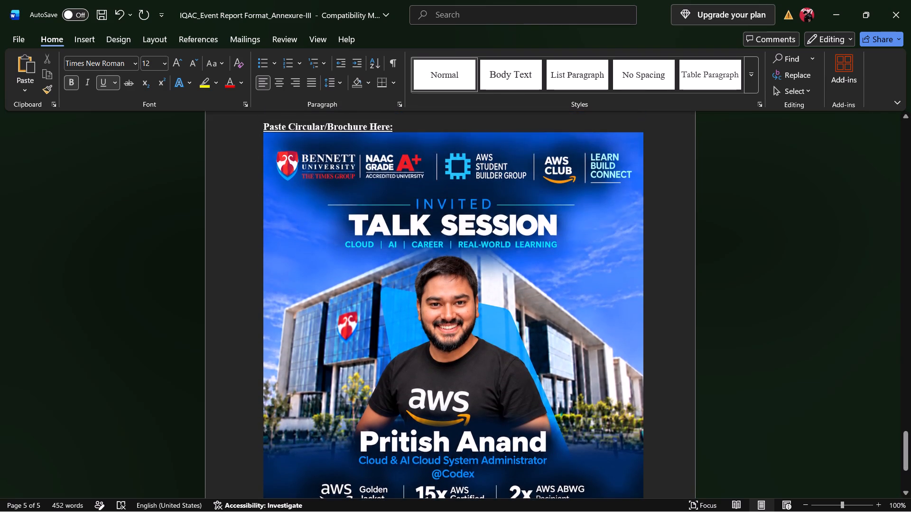
scroll(239, 428, up, 3)
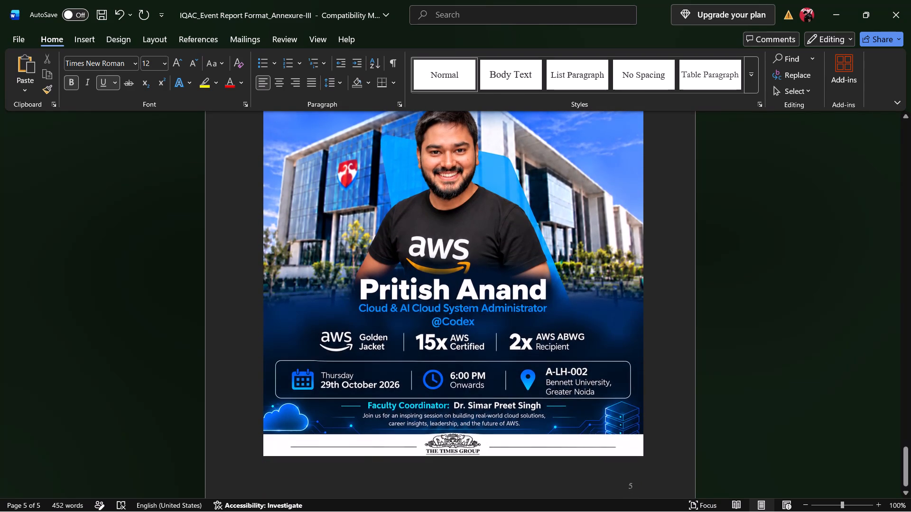
scroll(239, 428, up, 1)
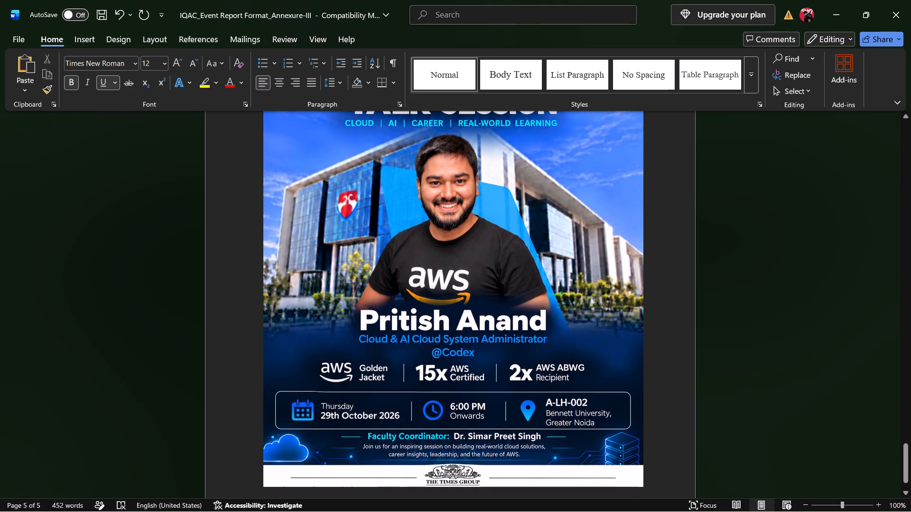
scroll(239, 428, up, 2)
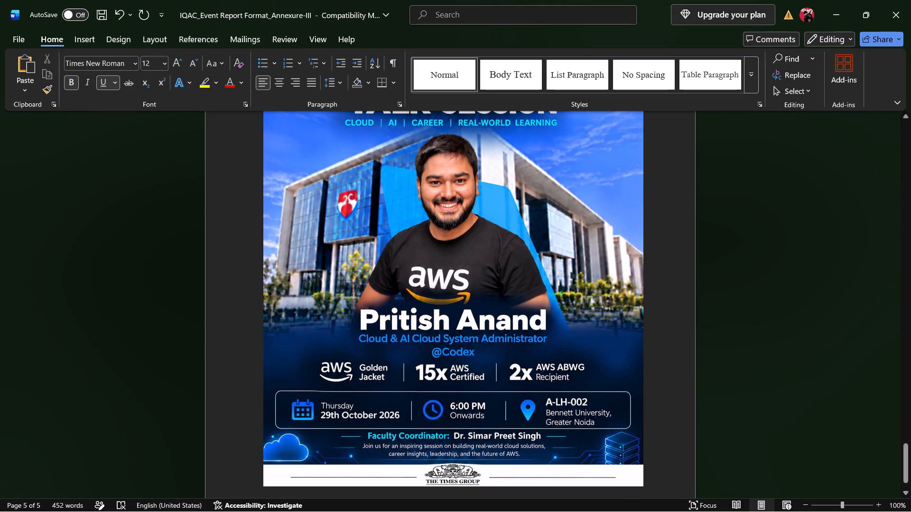
scroll(239, 428, up, 1)
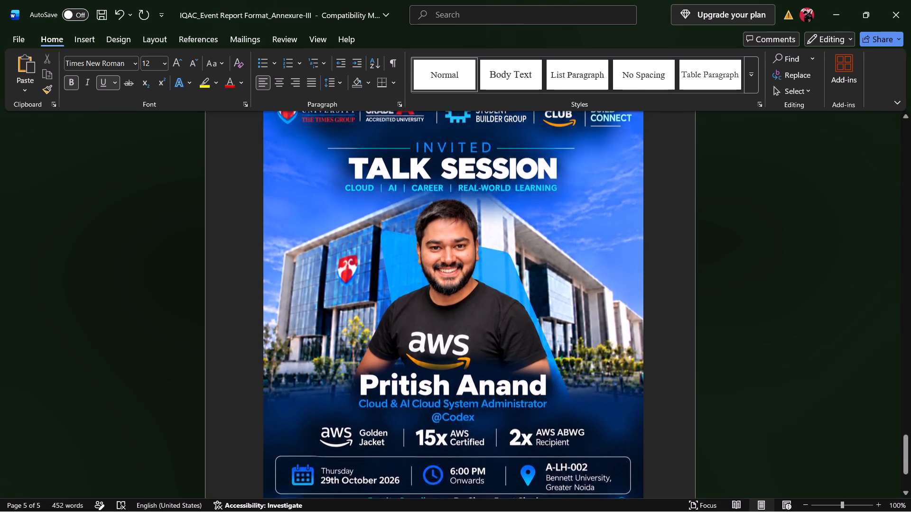
Review the report back from the attendance sheet heading through the photograph tables to the written sections, signatories and enclosure list.
scroll(239, 428, up, 3)
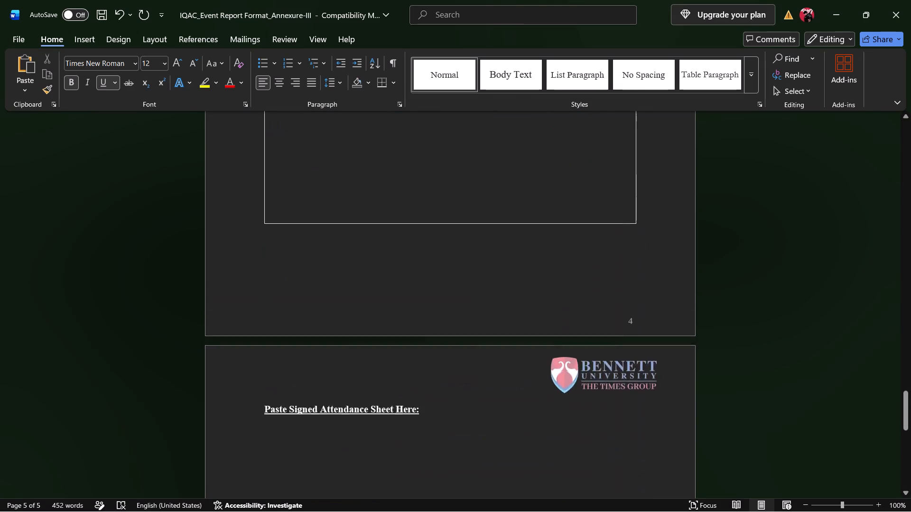
scroll(239, 428, up, 6)
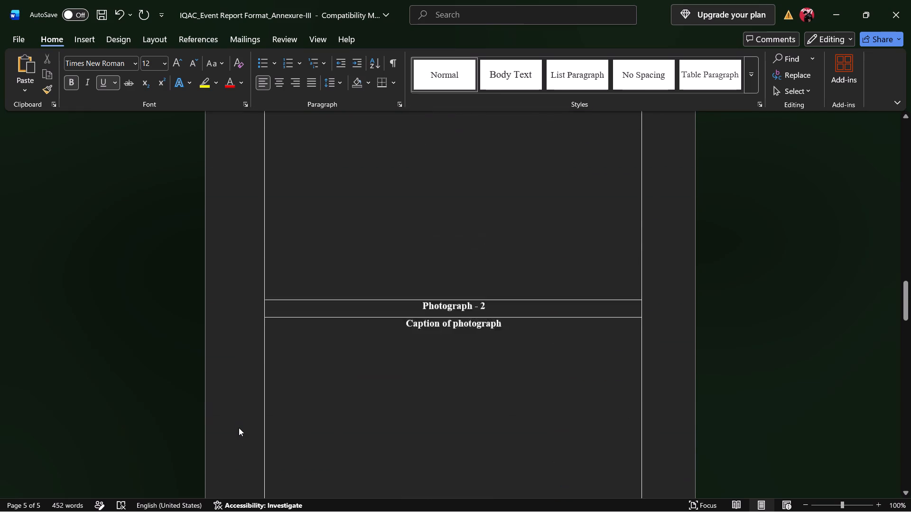
scroll(239, 428, up, 4)
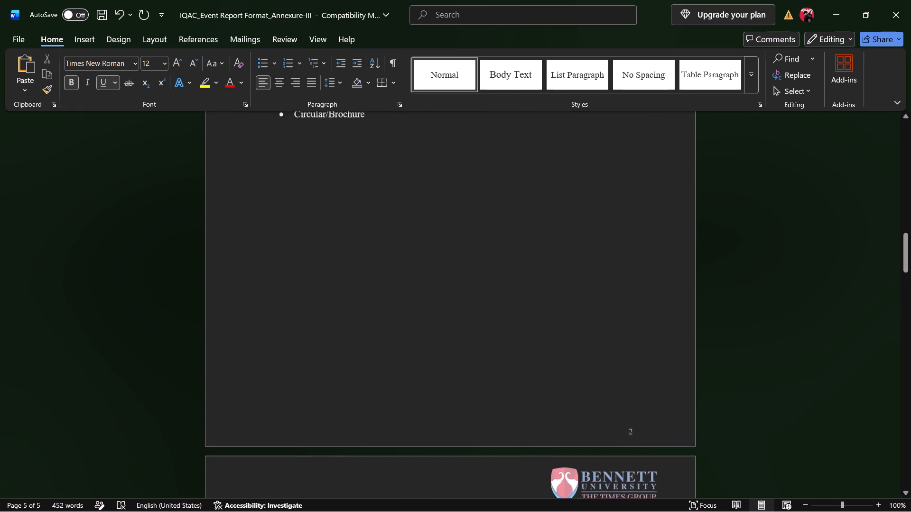
scroll(239, 428, up, 2)
scroll(398, 470, up, 4)
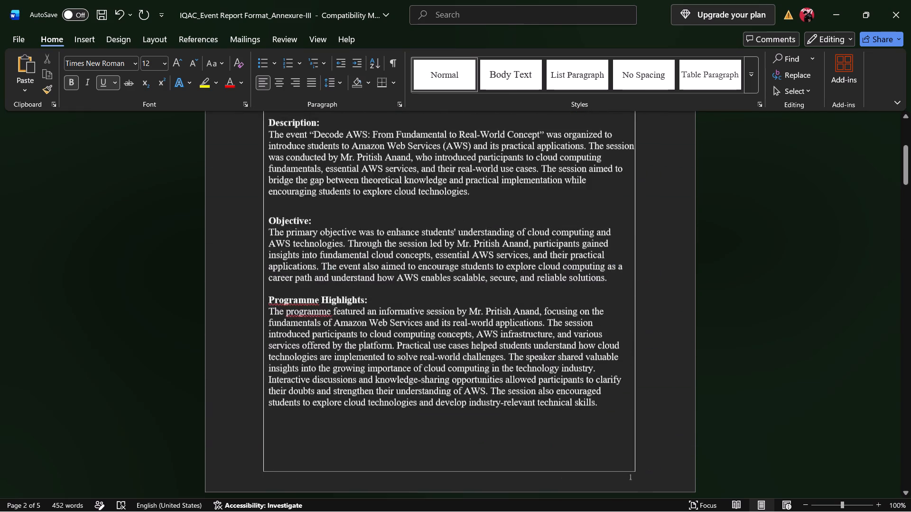
scroll(398, 470, up, 3)
scroll(398, 470, down, 6)
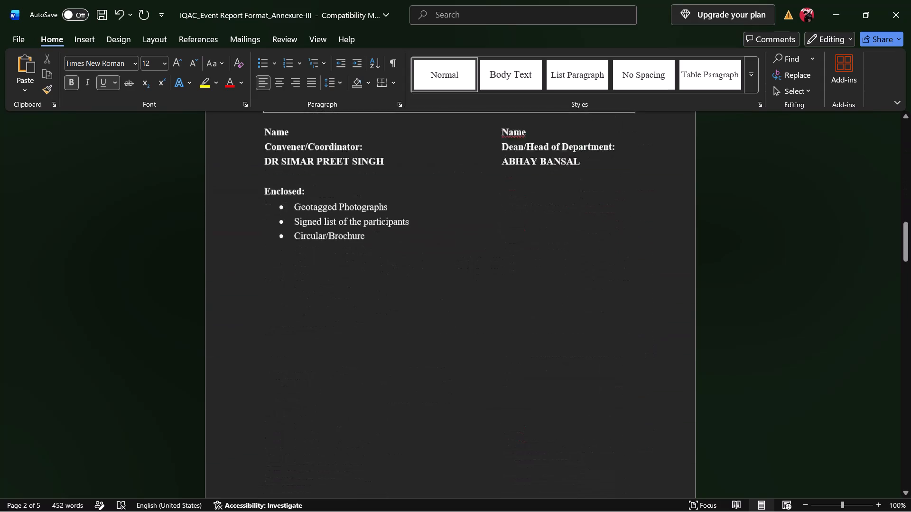
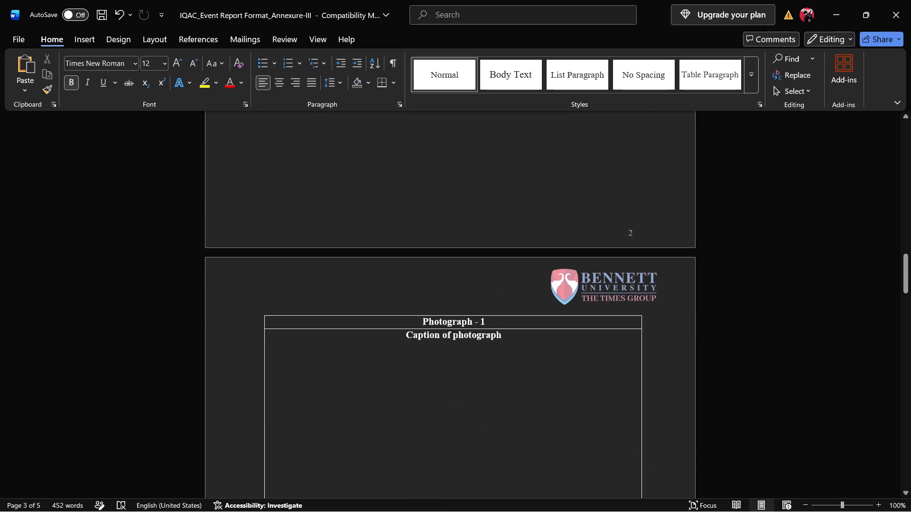
Delete the "Caption of photograph" placeholder text from the cell under the Photograph - 1 heading.
click(510, 341)
key(BackSpace)
key(BackSpace)
key(BackSpace)
key(BackSpace)
key(BackSpace)
key(BackSpace)
key(BackSpace)
key(BackSpace)
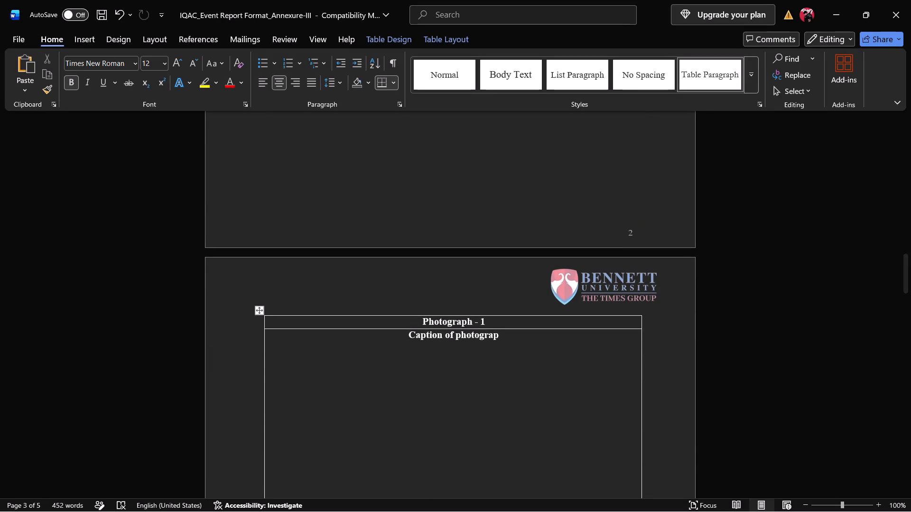
key(BackSpace)
key(BackSpace)
key(BackSpace)
key(BackSpace)
key(BackSpace)
key(BackSpace)
key(BackSpace)
key(BackSpace)
key(BackSpace)
key(BackSpace)
key(BackSpace)
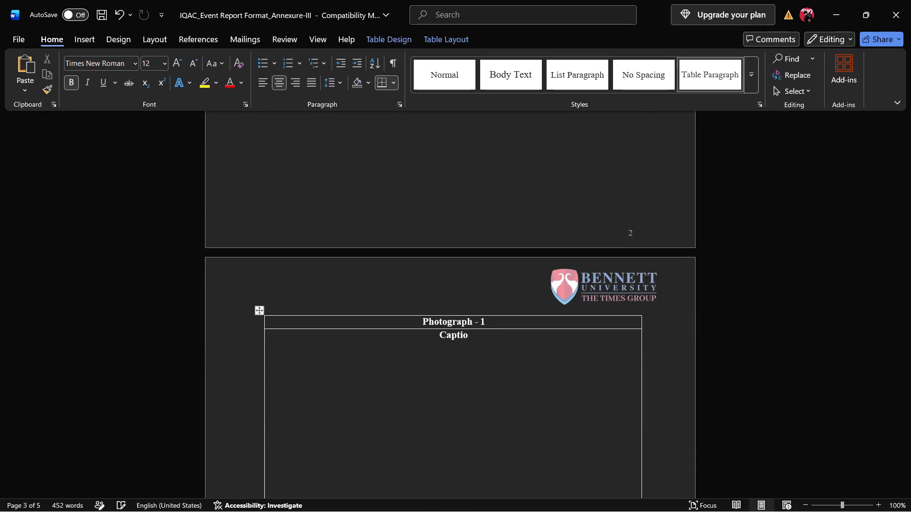
key(BackSpace)
key(BackSpace)
Paste the copied content into the emptied cell under the Photograph - 1 heading.
key(ctrl+v)
scroll(411, 374, down, 1)
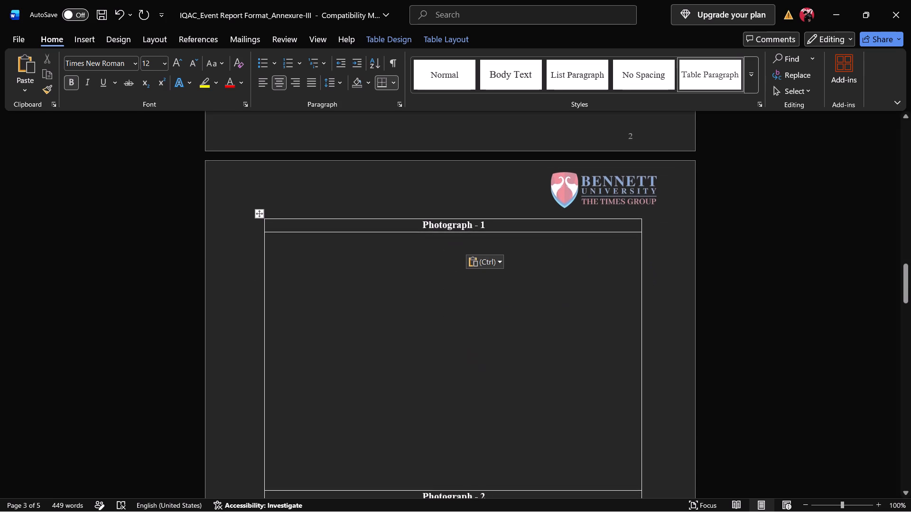